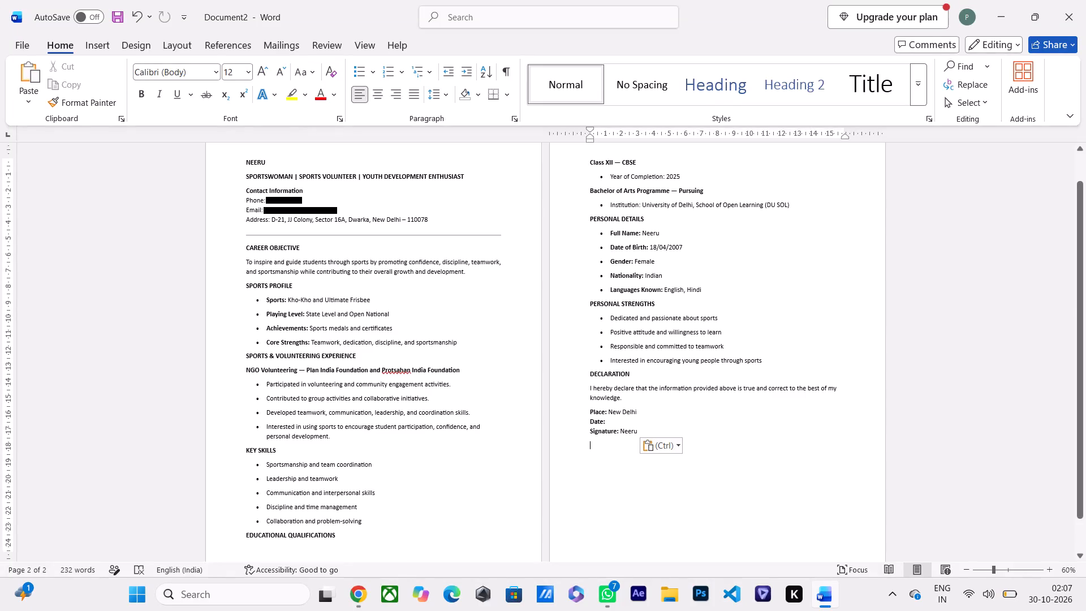
# Delete the house, colony and sector details from the contact Address line, keeping the locality, city and postcode.
pyautogui.click(347, 221)
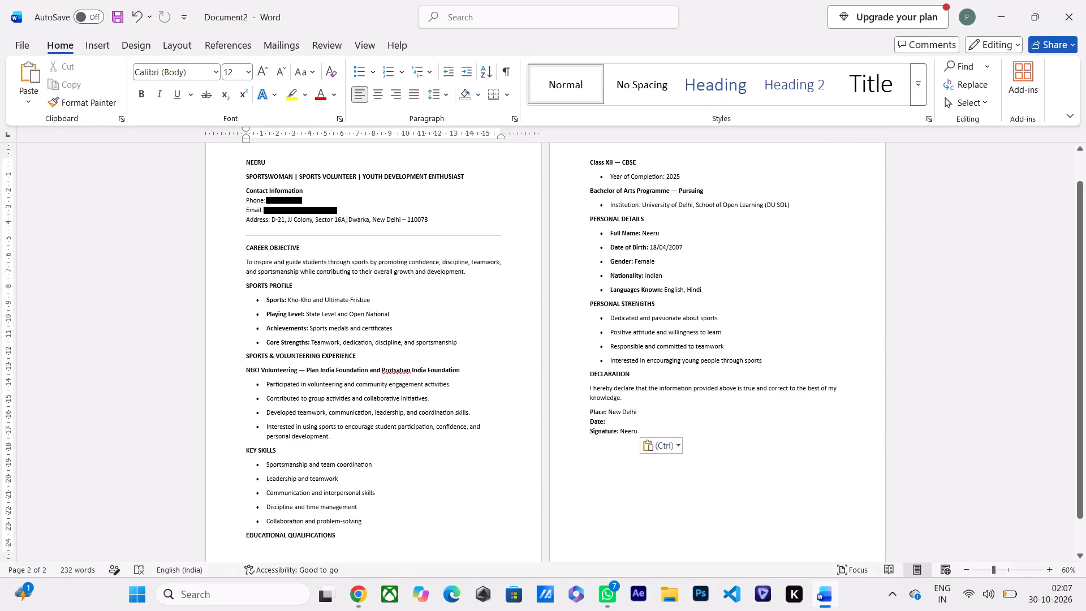
pyautogui.press('BackSpace')
pyautogui.press('BackSpace')
pyautogui.press('BackSpace')
pyautogui.press('BackSpace')
pyautogui.press('BackSpace')
pyautogui.press('BackSpace')
pyautogui.press('BackSpace')
pyautogui.press('BackSpace')
pyautogui.press('BackSpace')
pyautogui.press('BackSpace')
pyautogui.press('BackSpace')
pyautogui.press('BackSpace')
pyautogui.press('BackSpace')
pyautogui.press('BackSpace')
pyautogui.press('BackSpace')
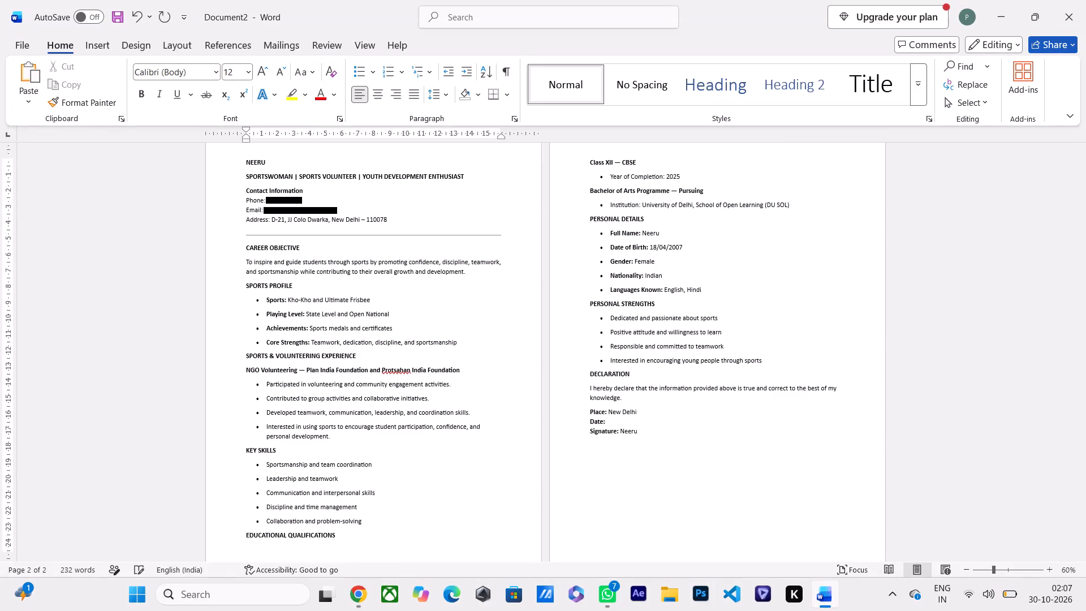
pyautogui.press('BackSpace')
pyautogui.press('BackSpace')
pyautogui.press('BackSpace')
pyautogui.press('BackSpace')
pyautogui.press('BackSpace')
pyautogui.press('BackSpace')
pyautogui.press('BackSpace')
pyautogui.press('BackSpace')
pyautogui.press('BackSpace')
pyautogui.press('BackSpace')
pyautogui.press('BackSpace')
pyautogui.press('BackSpace')
pyautogui.press('BackSpace')
pyautogui.press('BackSpace')
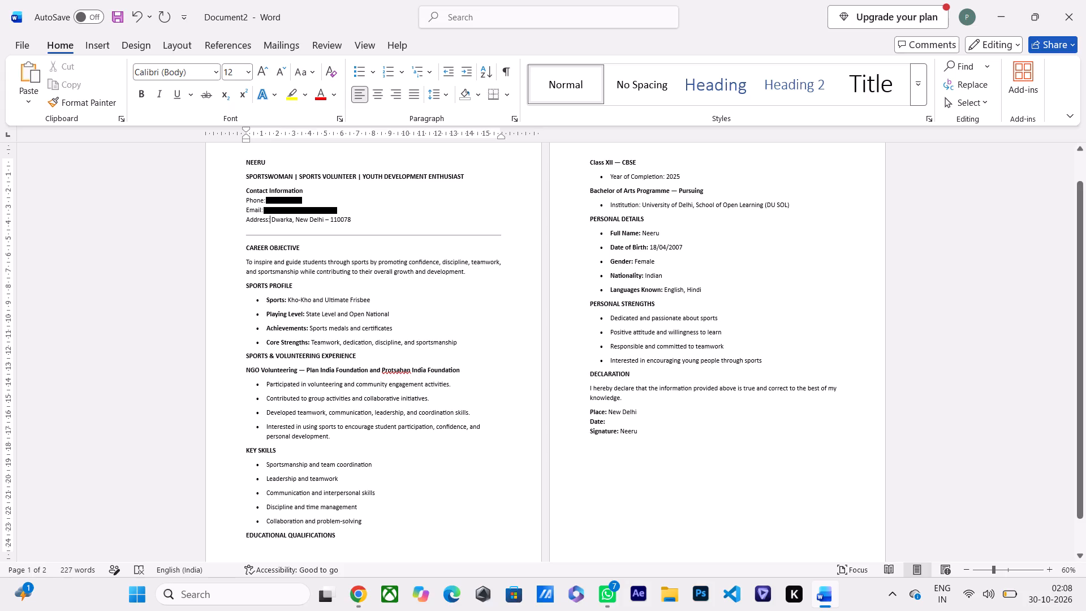
# Delete the whole PERSONAL DETAILS section, including its heading and the bullets from Full Name to Languages Known.
pyautogui.scroll(-1, 328, 309)
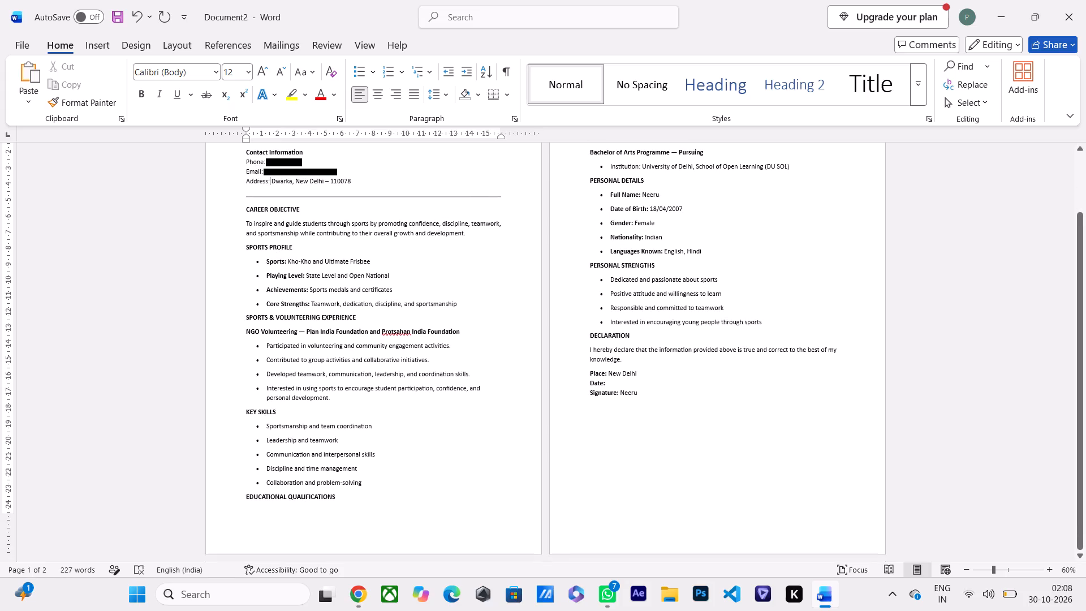
pyautogui.scroll(-1, 328, 309)
pyautogui.scroll(1, 328, 309)
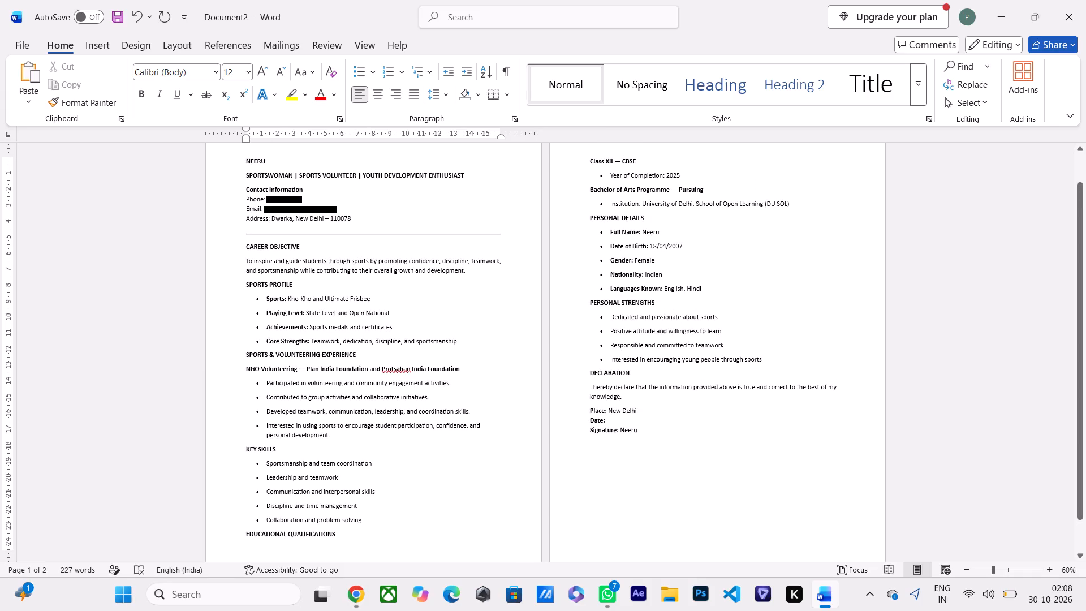
pyautogui.moveTo(711, 290); pyautogui.dragTo(706, 289)
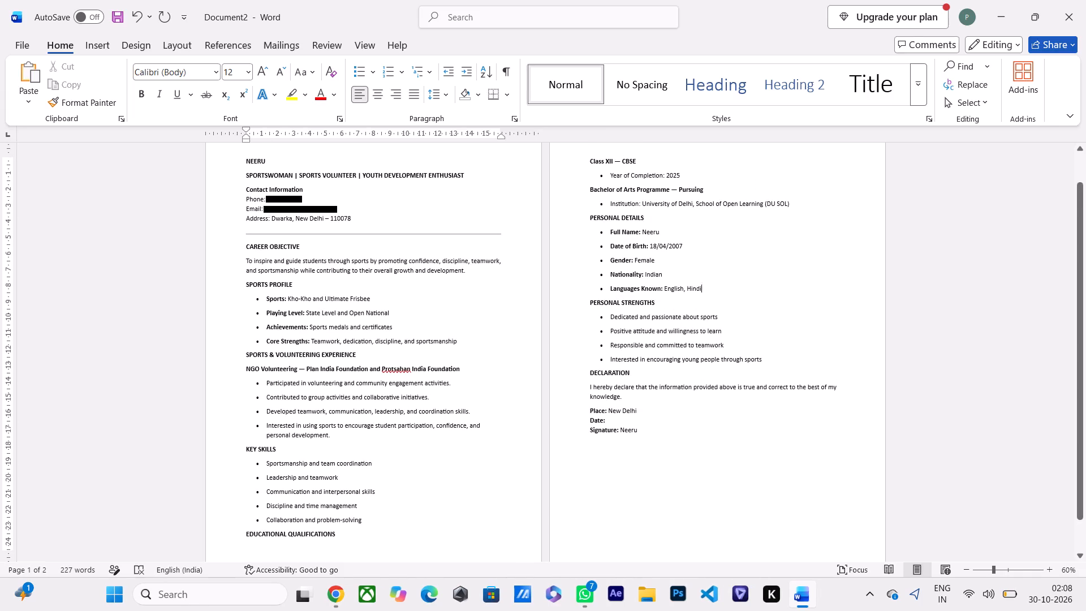
pyautogui.moveTo(706, 289); pyautogui.dragTo(594, 212)
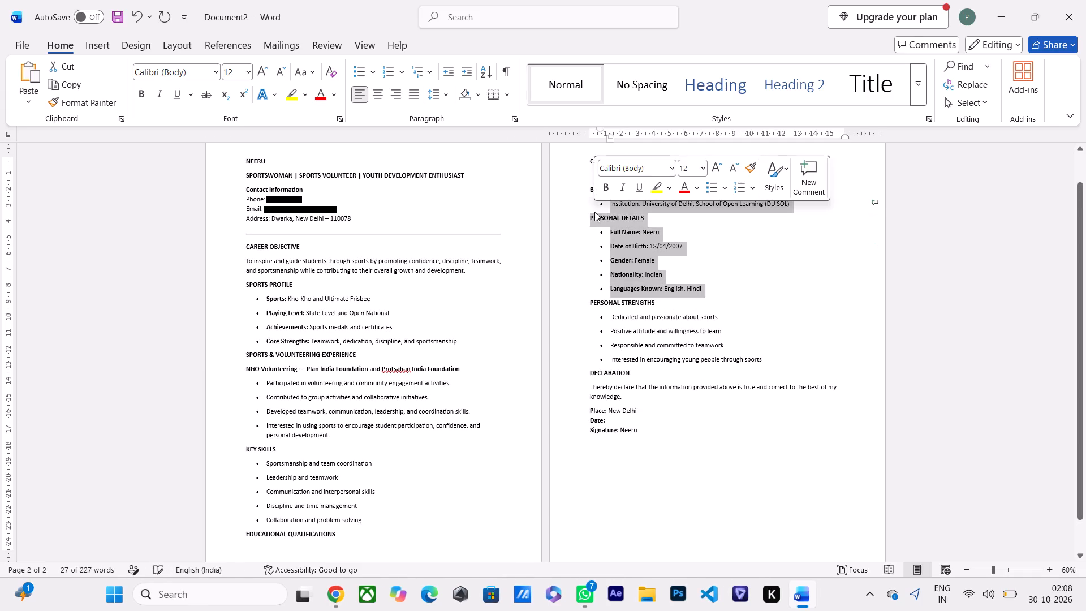
pyautogui.click(747, 257)
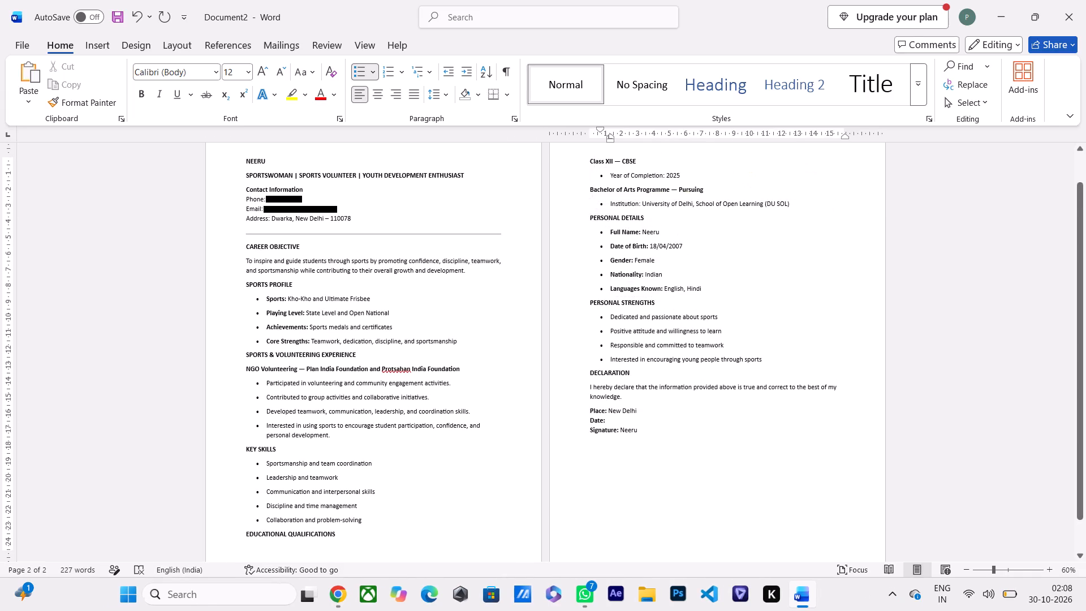
pyautogui.moveTo(711, 291); pyautogui.dragTo(598, 213)
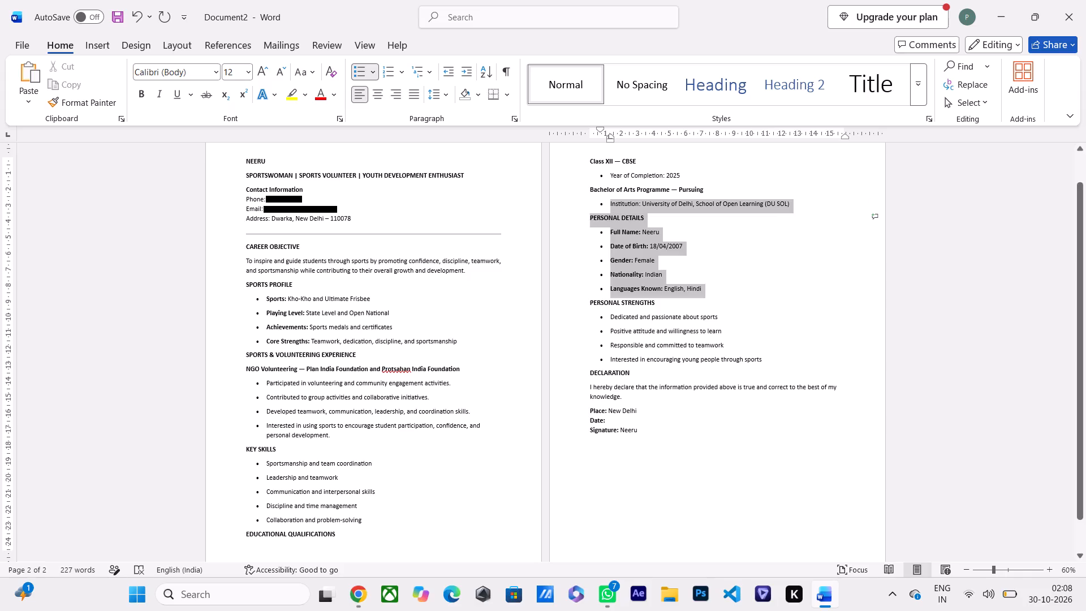
pyautogui.moveTo(598, 213); pyautogui.dragTo(591, 224)
pyautogui.press('BackSpace')
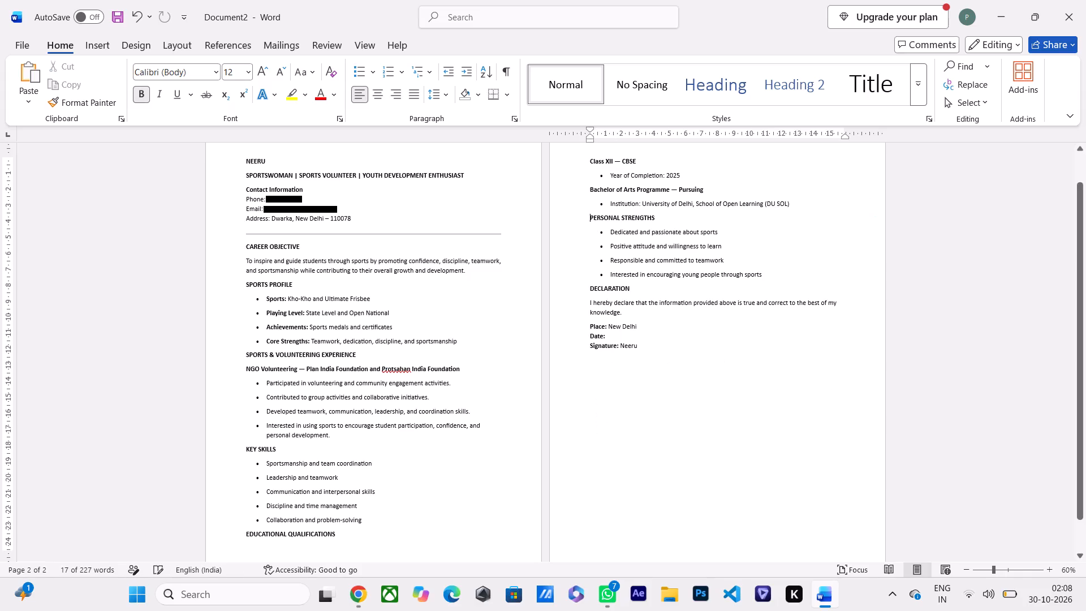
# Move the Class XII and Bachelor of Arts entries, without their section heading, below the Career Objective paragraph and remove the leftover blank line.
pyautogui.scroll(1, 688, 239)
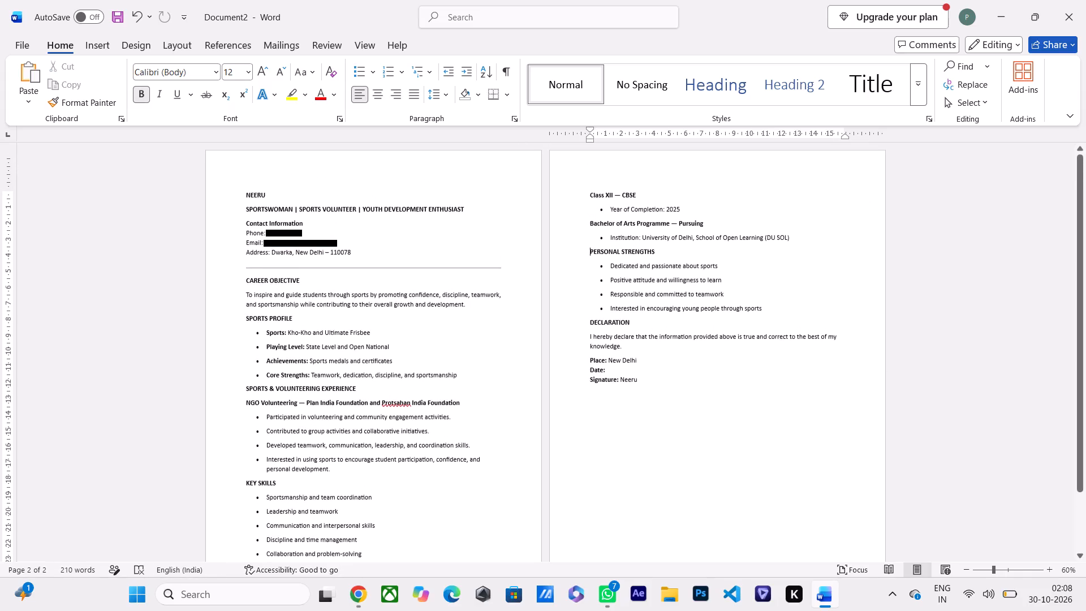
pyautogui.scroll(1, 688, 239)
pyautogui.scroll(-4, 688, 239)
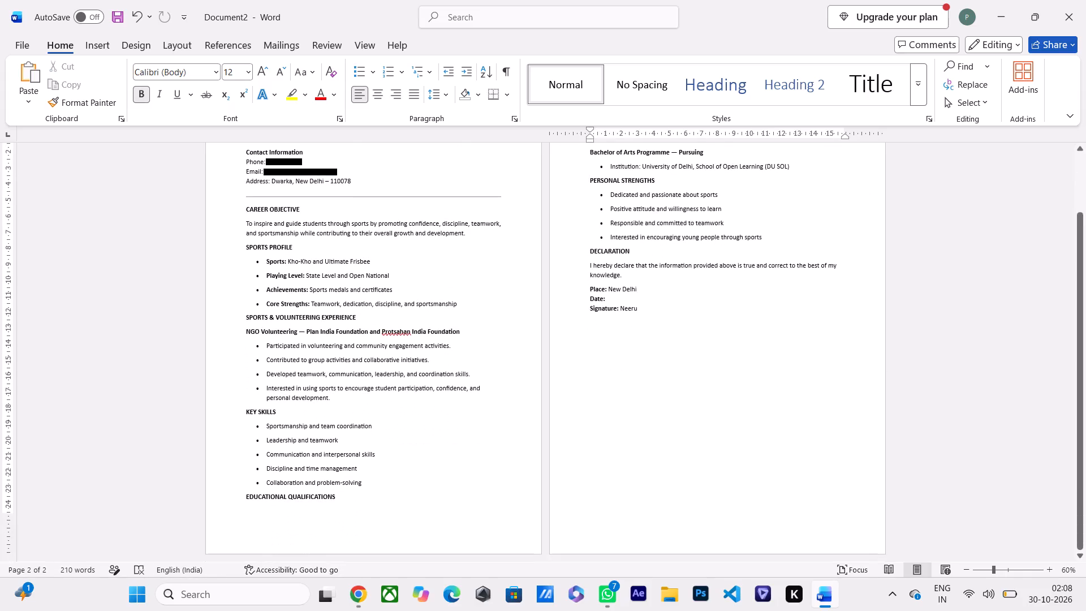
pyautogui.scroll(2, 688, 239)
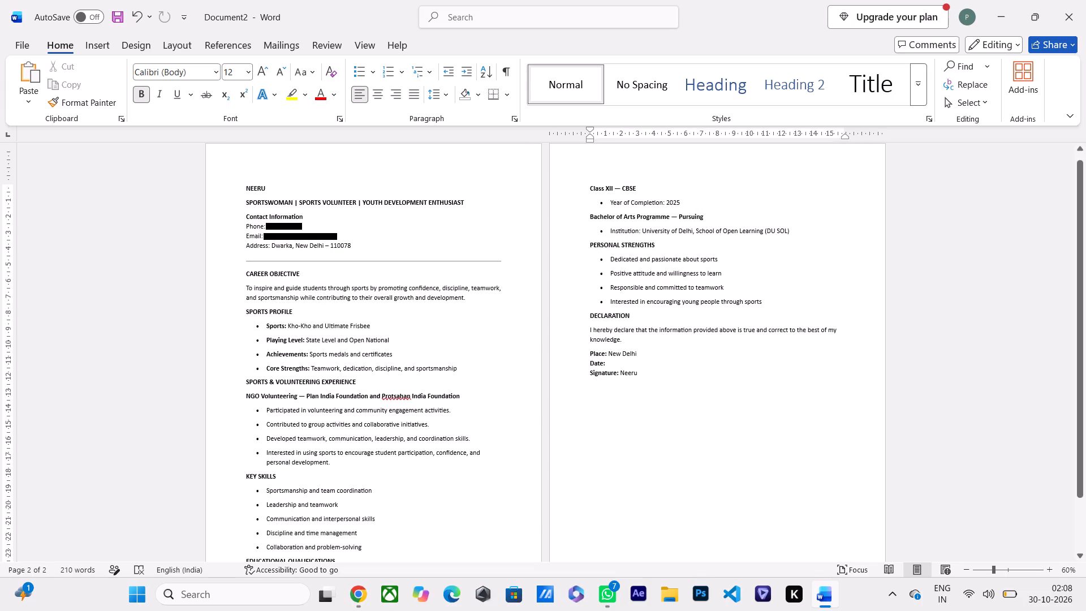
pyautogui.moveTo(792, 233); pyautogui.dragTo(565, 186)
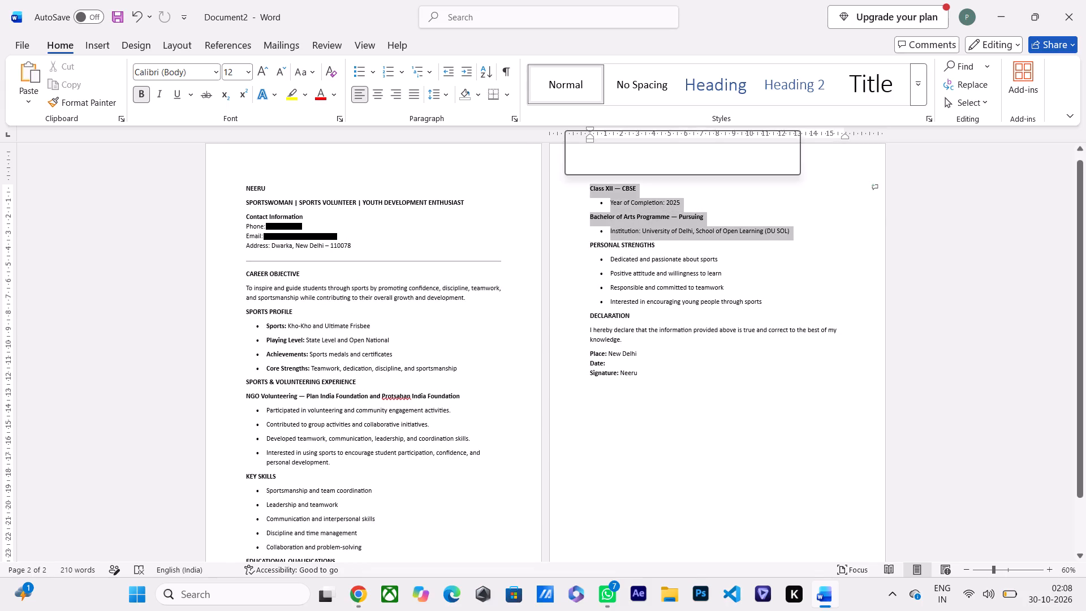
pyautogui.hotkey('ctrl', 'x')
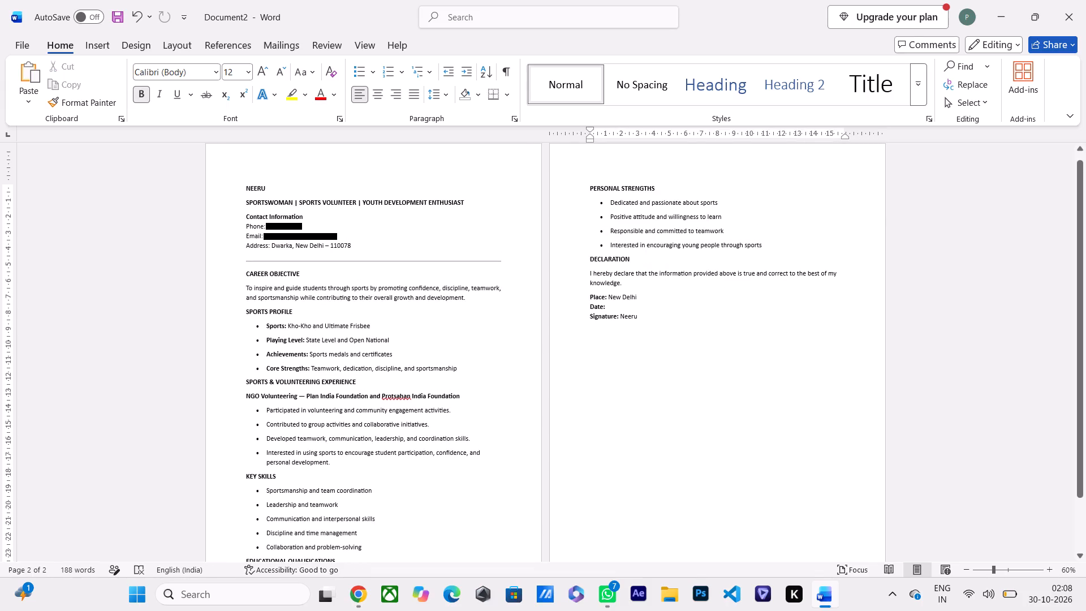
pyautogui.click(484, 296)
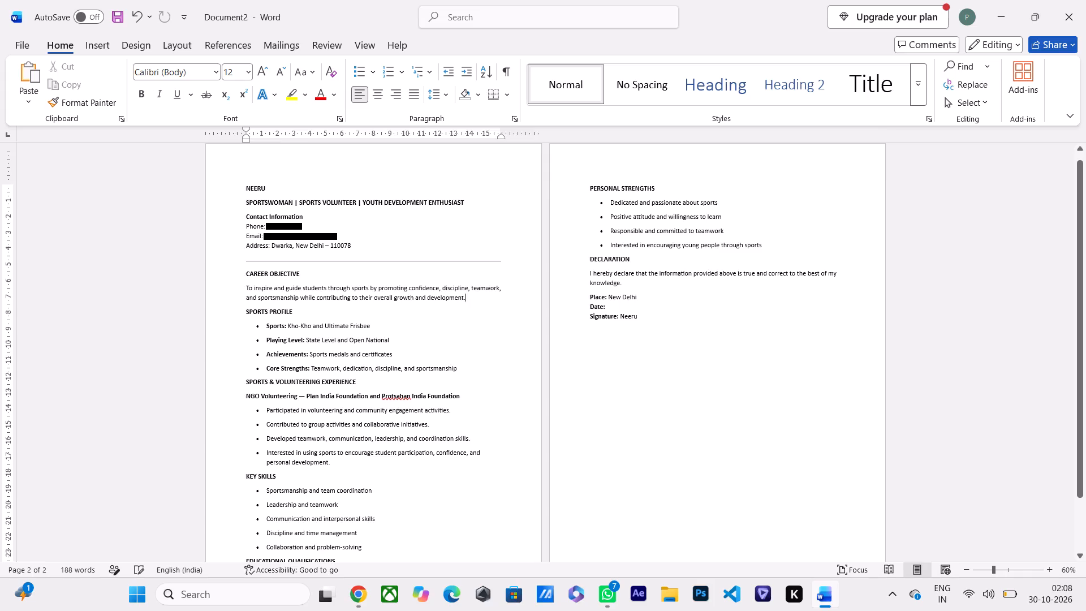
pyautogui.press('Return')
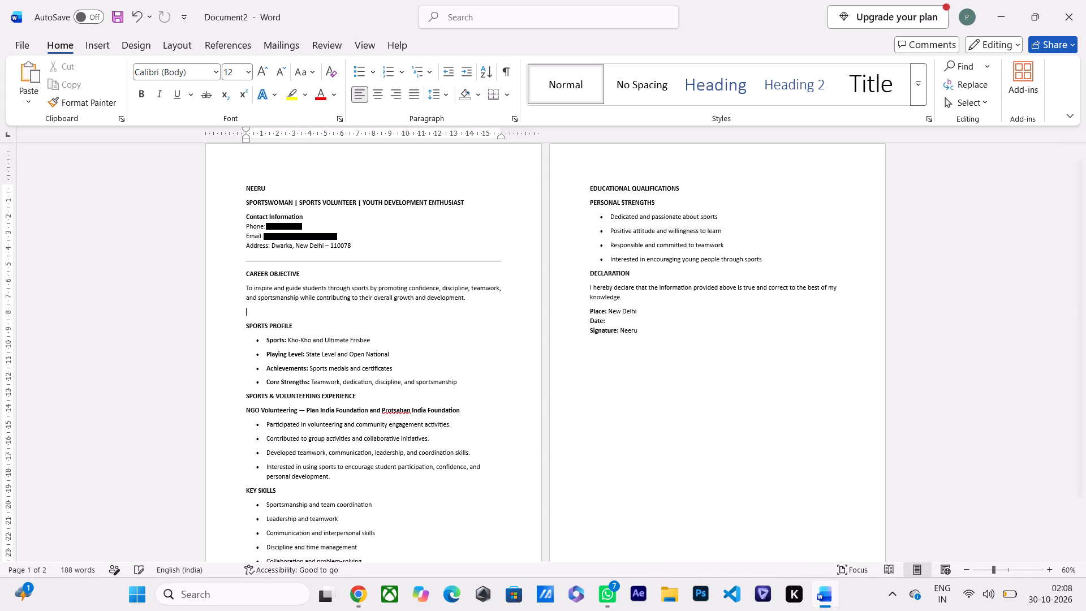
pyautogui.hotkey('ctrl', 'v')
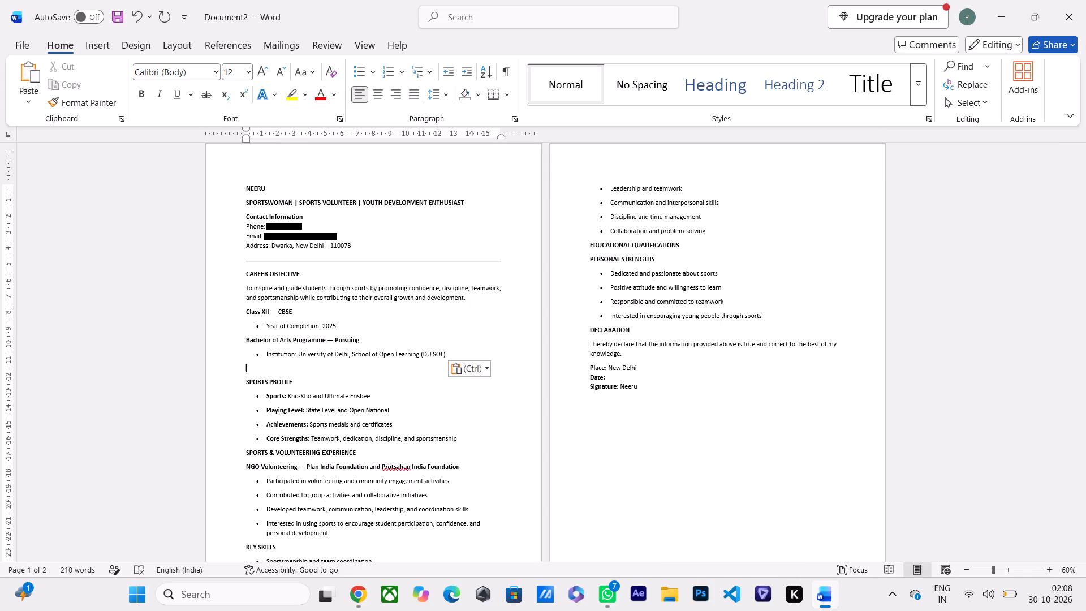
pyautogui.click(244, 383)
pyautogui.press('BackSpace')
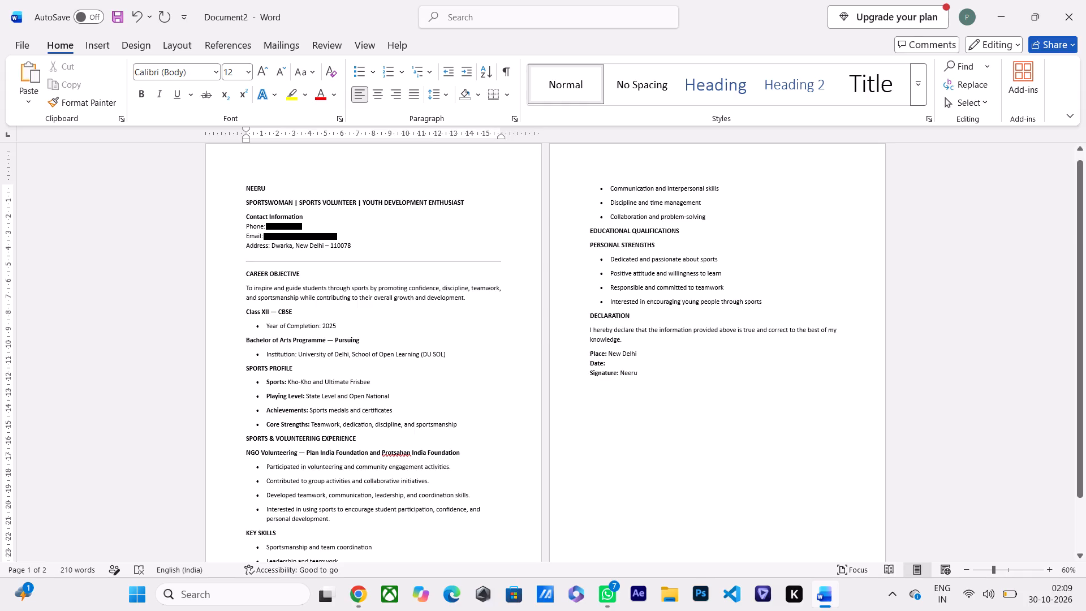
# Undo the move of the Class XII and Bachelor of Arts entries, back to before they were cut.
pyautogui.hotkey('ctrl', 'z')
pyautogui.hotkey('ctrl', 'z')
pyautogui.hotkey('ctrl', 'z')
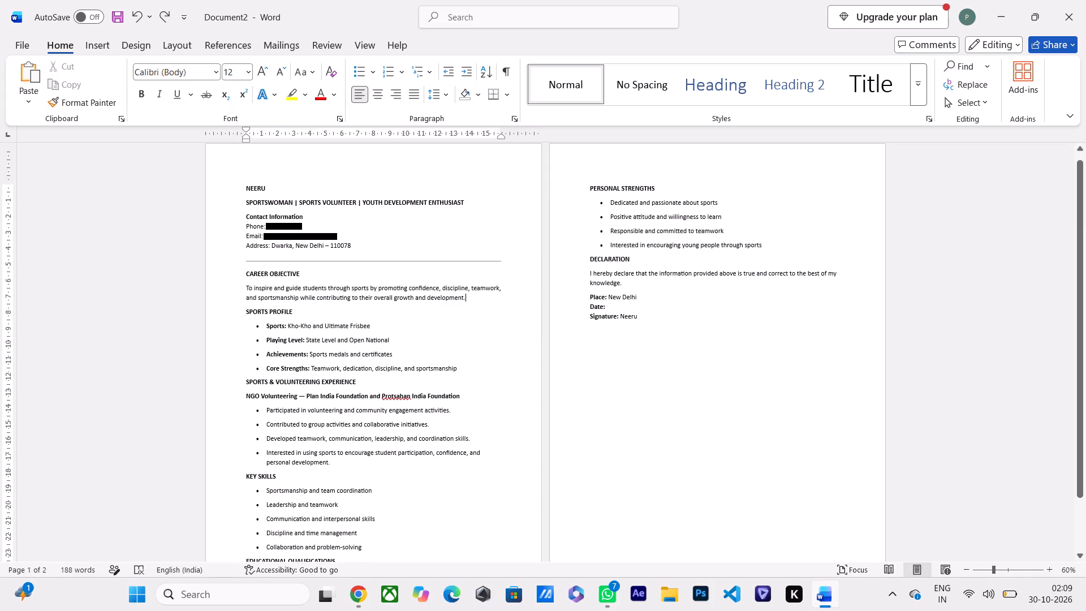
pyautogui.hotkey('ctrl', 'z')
# Move the EDUCATIONAL QUALIFICATIONS heading with its Class XII and Bachelor of Arts entries below the Career Objective paragraph, removing the leftover blank line.
pyautogui.scroll(-1, 502, 427)
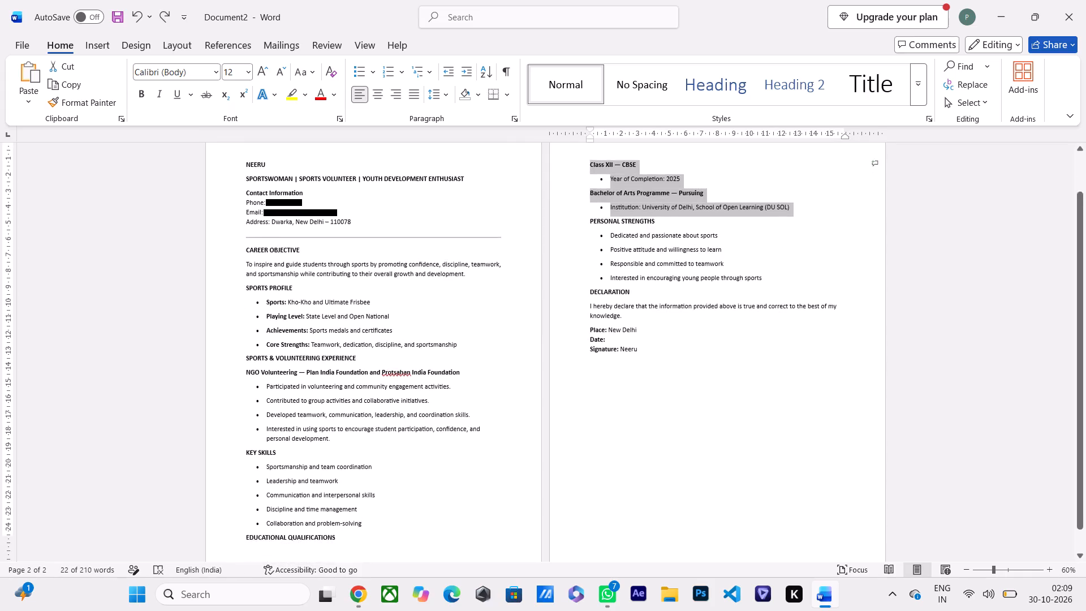
pyautogui.scroll(-1, 502, 427)
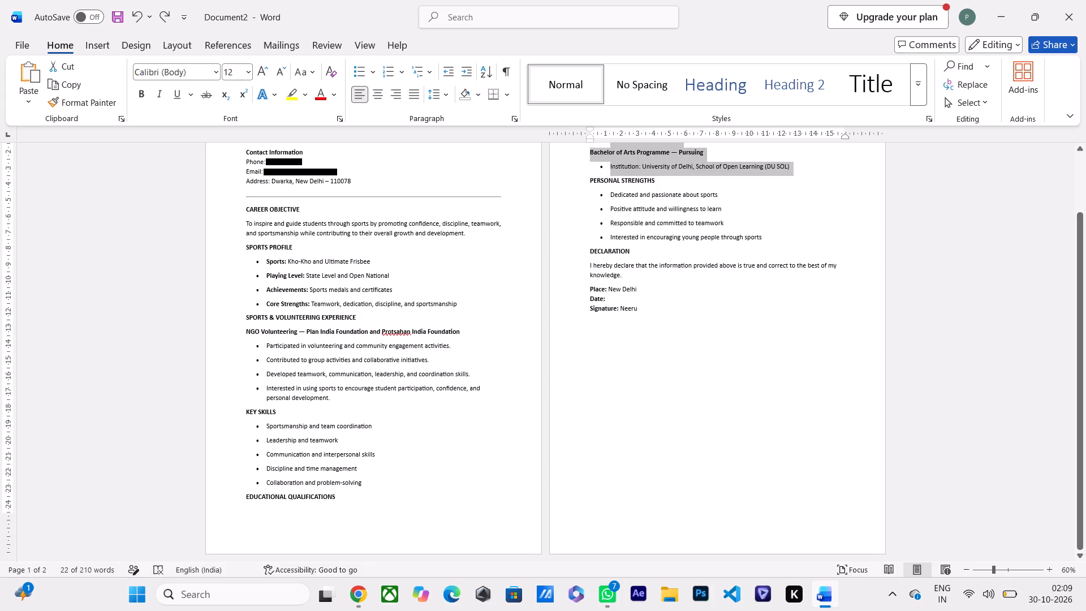
pyautogui.click(752, 324)
pyautogui.scroll(2, 770, 325)
pyautogui.keyDown('ctrl'); pyautogui.scroll(-1, 767, 360); pyautogui.keyUp('ctrl')
pyautogui.keyDown('ctrl'); pyautogui.scroll(1, 767, 360); pyautogui.keyUp('ctrl')
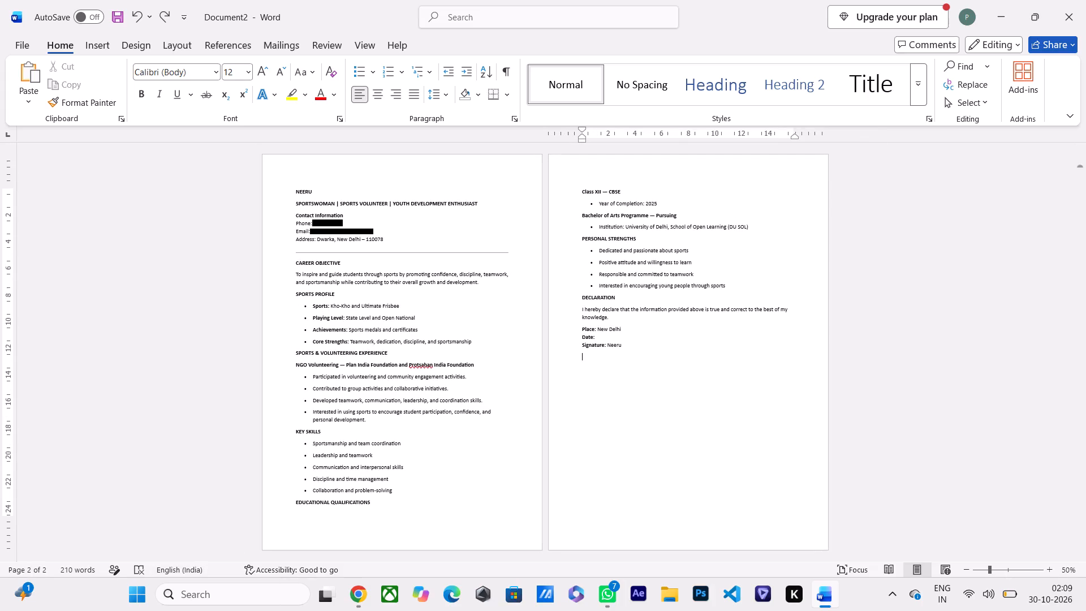
pyautogui.moveTo(760, 226); pyautogui.dragTo(557, 200)
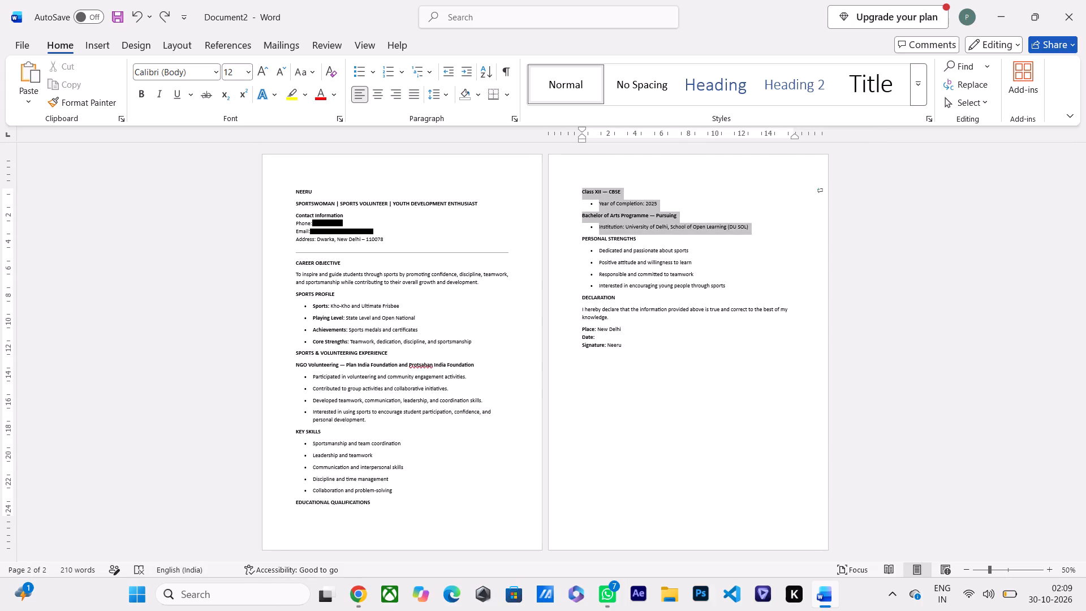
pyautogui.moveTo(557, 200); pyautogui.dragTo(302, 519)
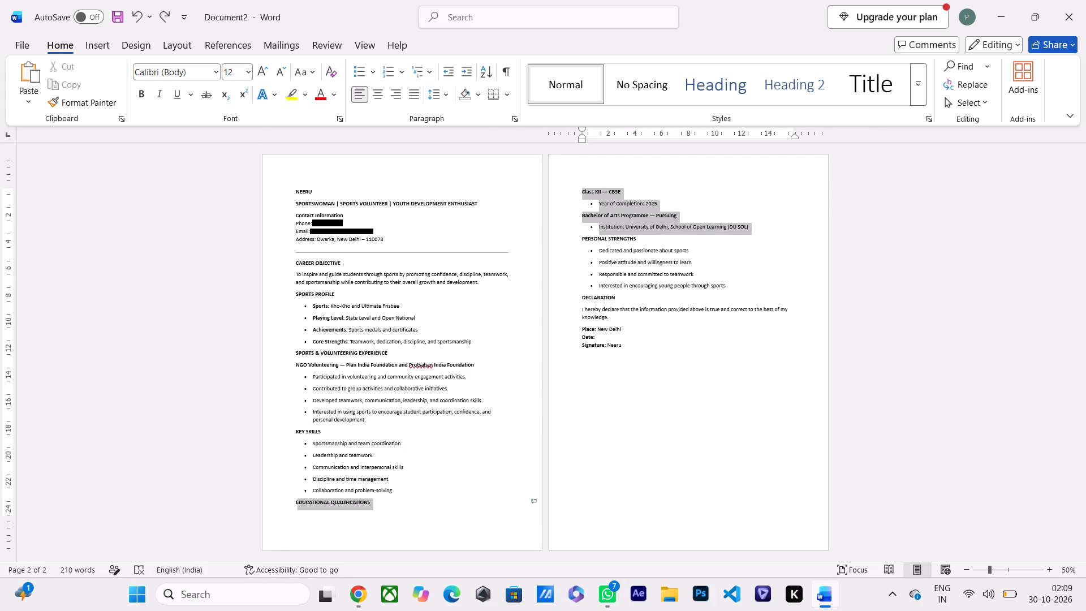
pyautogui.moveTo(302, 519); pyautogui.dragTo(299, 518)
pyautogui.hotkey('ctrl', 'x')
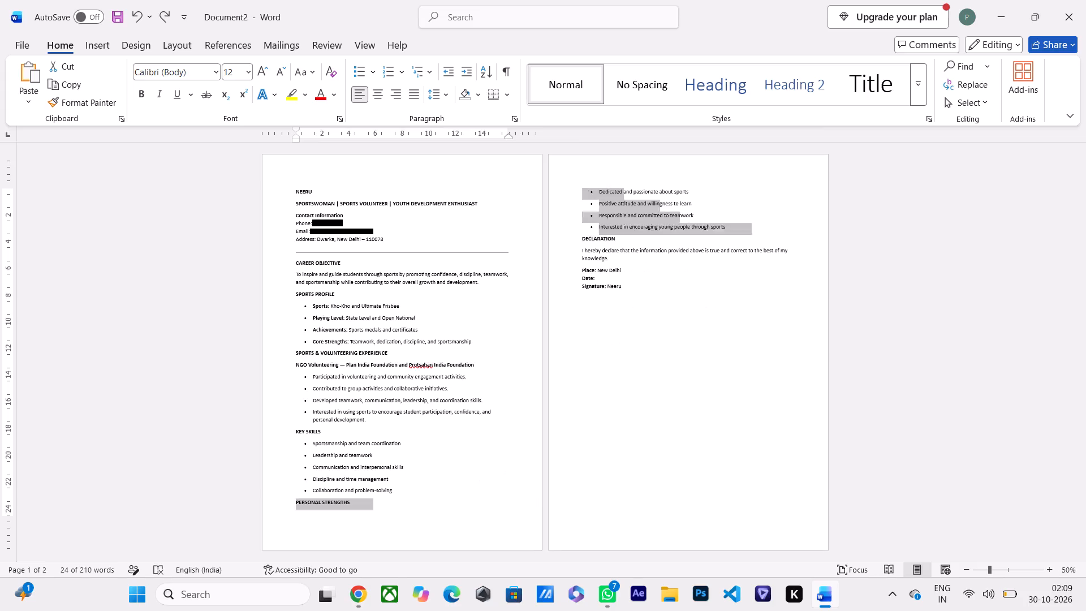
pyautogui.click(492, 283)
pyautogui.press('Return')
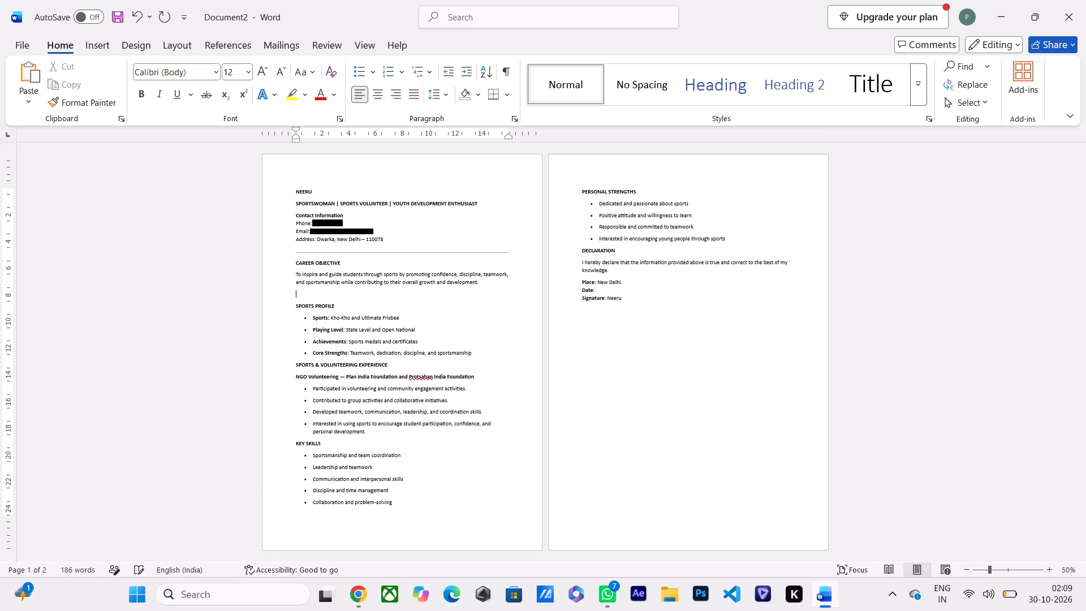
pyautogui.hotkey('ctrl', 'v')
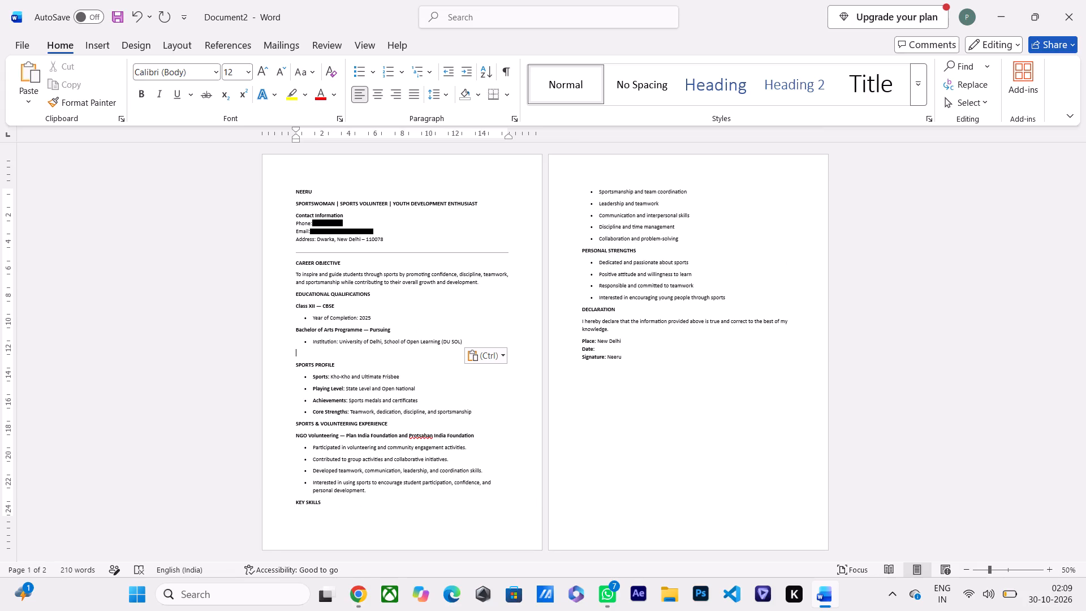
pyautogui.press('Down')
pyautogui.press('BackSpace')
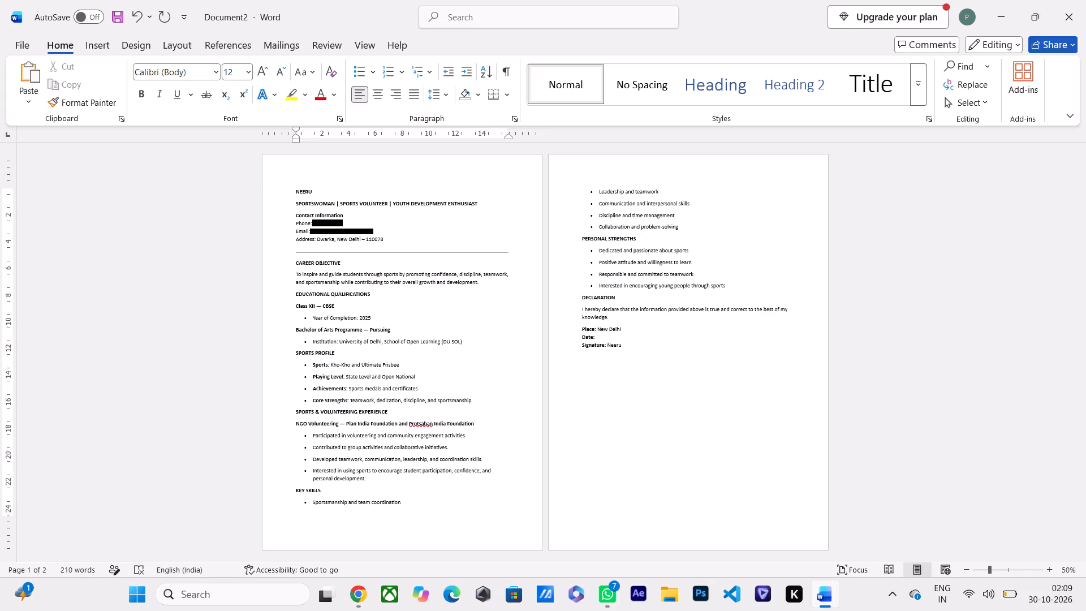
# Delete the SPORTSWOMAN | SPORTS VOLUNTEER | YOUTH DEVELOPMENT ENTHUSIAST tagline below the name, leaving no blank line.
pyautogui.keyDown('ctrl'); pyautogui.scroll(2, 490, 286); pyautogui.keyUp('ctrl')
pyautogui.keyDown('ctrl'); pyautogui.scroll(-2, 490, 286); pyautogui.keyUp('ctrl')
pyautogui.moveTo(485, 198); pyautogui.dragTo(478, 200)
pyautogui.moveTo(478, 200); pyautogui.dragTo(507, 210)
pyautogui.click(507, 210)
pyautogui.moveTo(492, 205); pyautogui.dragTo(291, 200)
pyautogui.press('BackSpace')
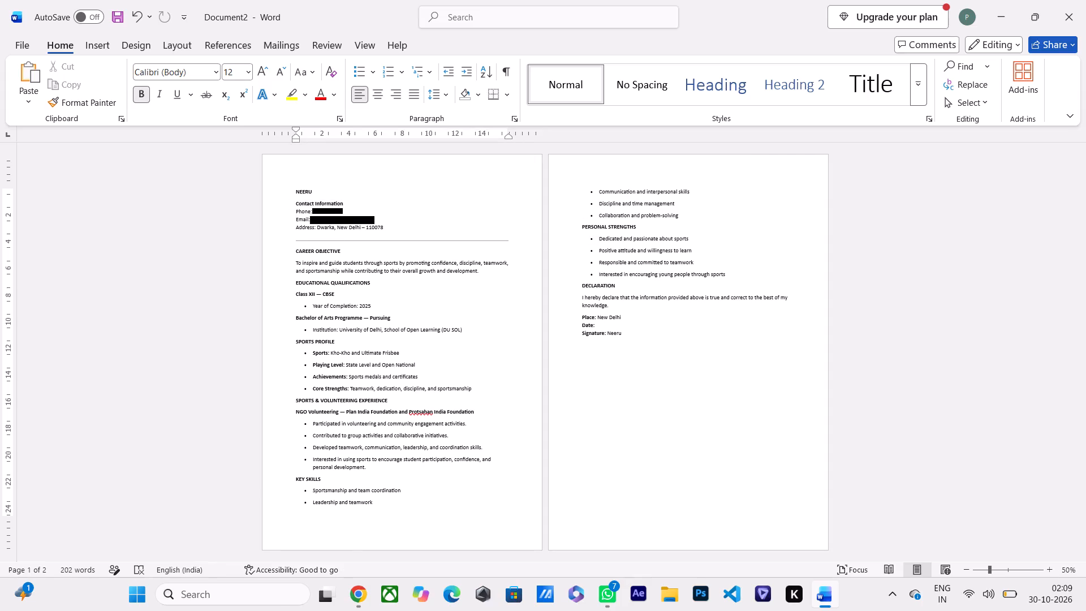
# Center the name heading at the top of the resume.
pyautogui.click(289, 188)
pyautogui.click(289, 188)
pyautogui.press('e')
pyautogui.press('BackSpace')
pyautogui.moveTo(318, 193); pyautogui.dragTo(289, 190)
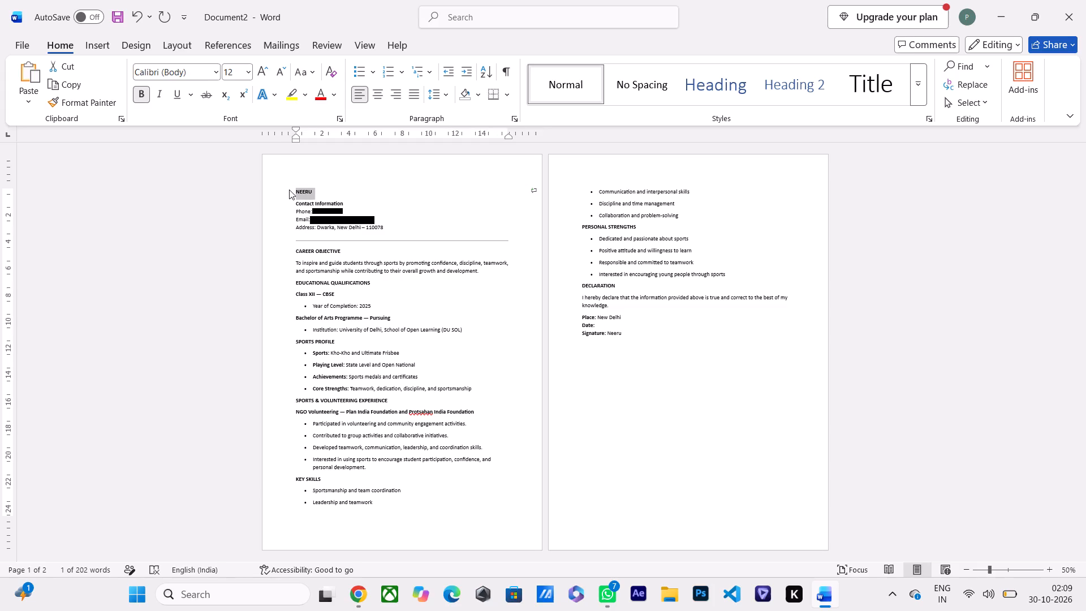
pyautogui.hotkey('ctrl', 'e')
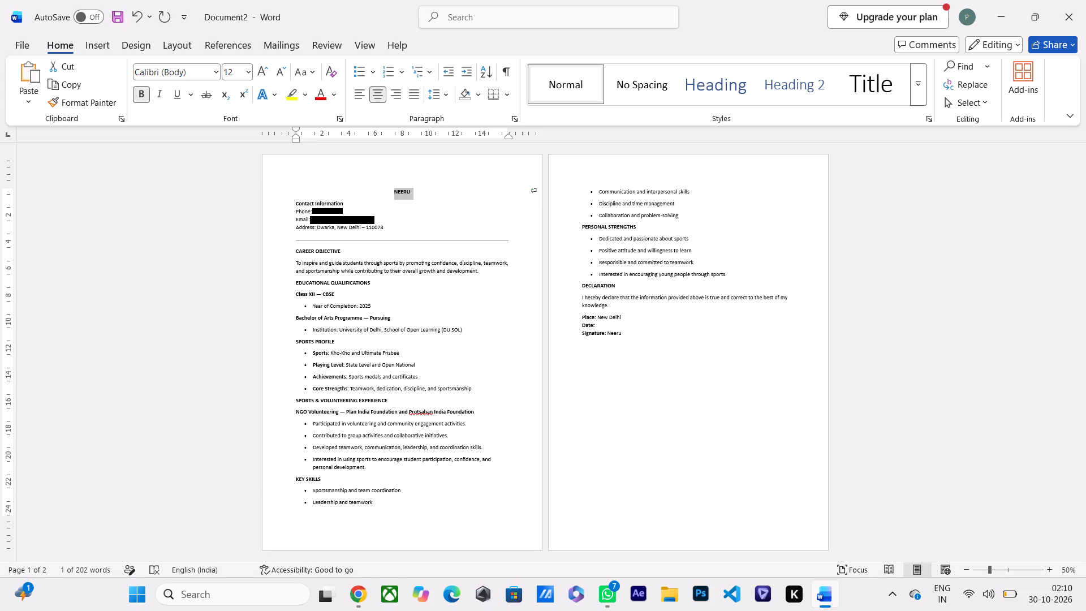
# Right-align the Contact Information block, including its heading and the phone, email and address lines.
pyautogui.moveTo(295, 206); pyautogui.dragTo(301, 210)
pyautogui.moveTo(301, 210); pyautogui.dragTo(388, 225)
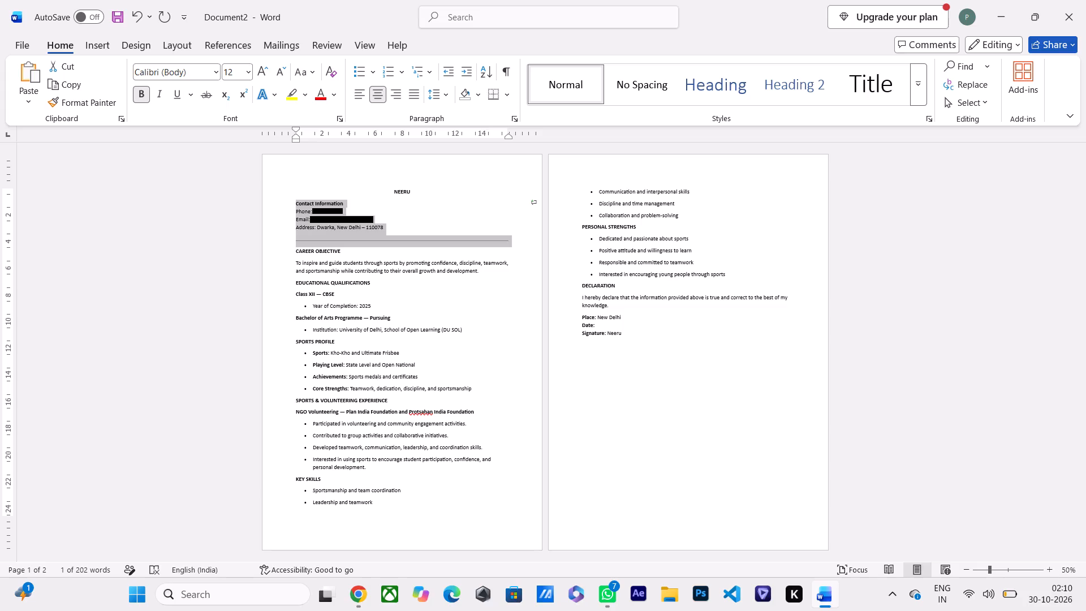
pyautogui.moveTo(388, 225); pyautogui.dragTo(382, 225)
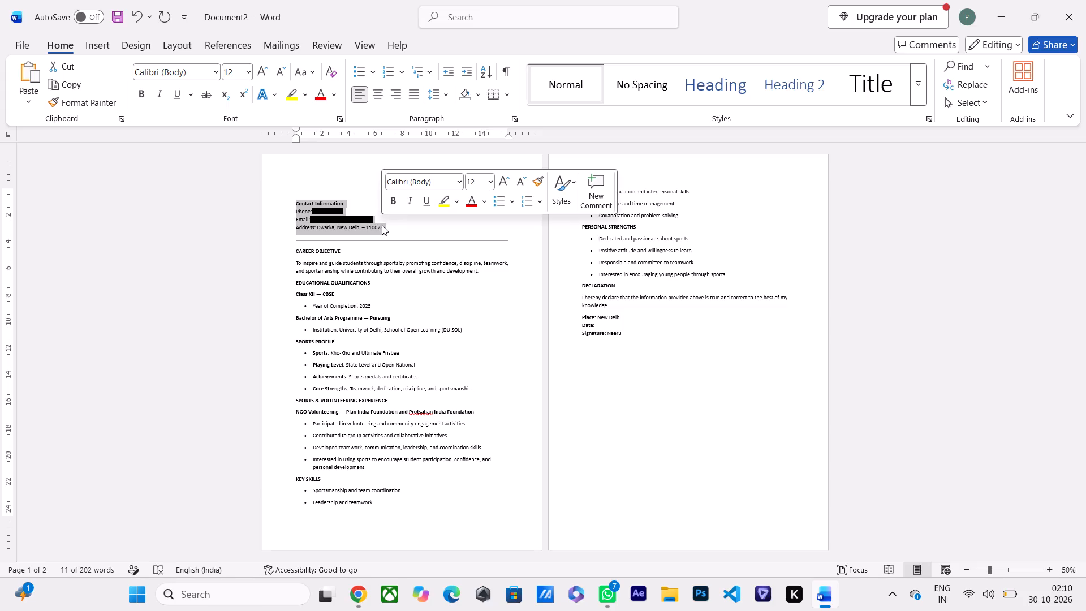
pyautogui.hotkey('ctrl', 'r')
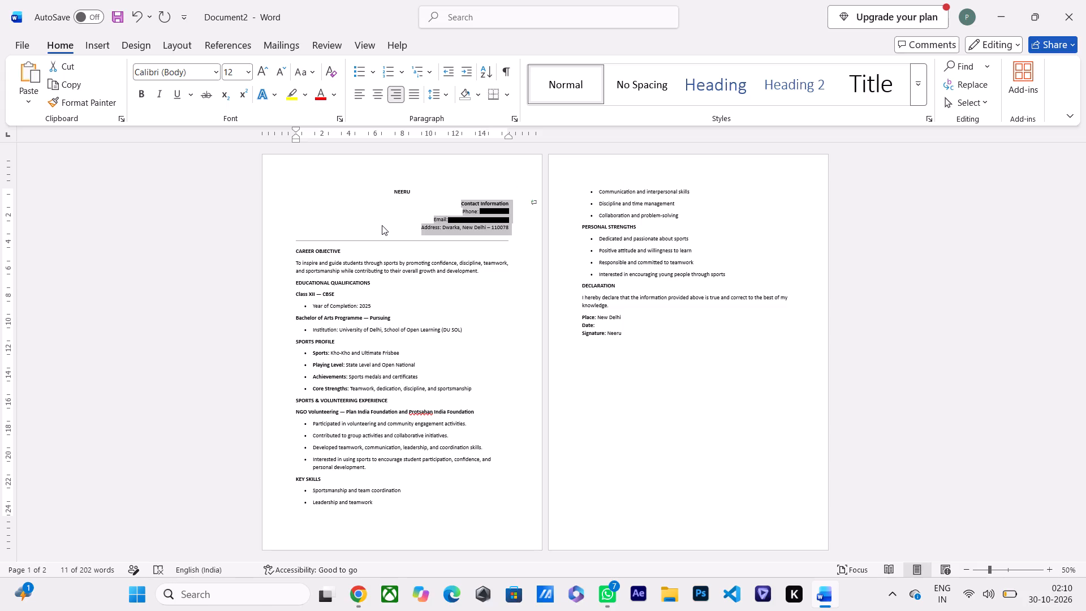
# Widen the horizontal line above Career Objective by extending its paragraph indents about 1.5 cm past the left margin and about 1 cm past the right.
pyautogui.doubleClick(295, 238)
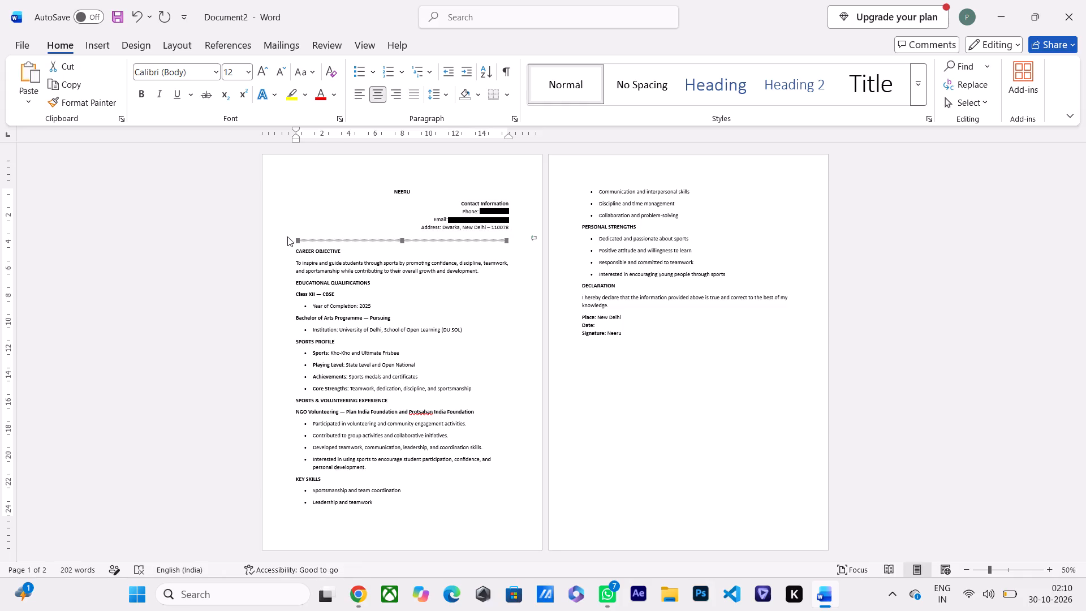
pyautogui.moveTo(298, 240); pyautogui.dragTo(275, 235)
pyautogui.moveTo(275, 235); pyautogui.dragTo(270, 234)
pyautogui.moveTo(295, 132); pyautogui.dragTo(277, 136)
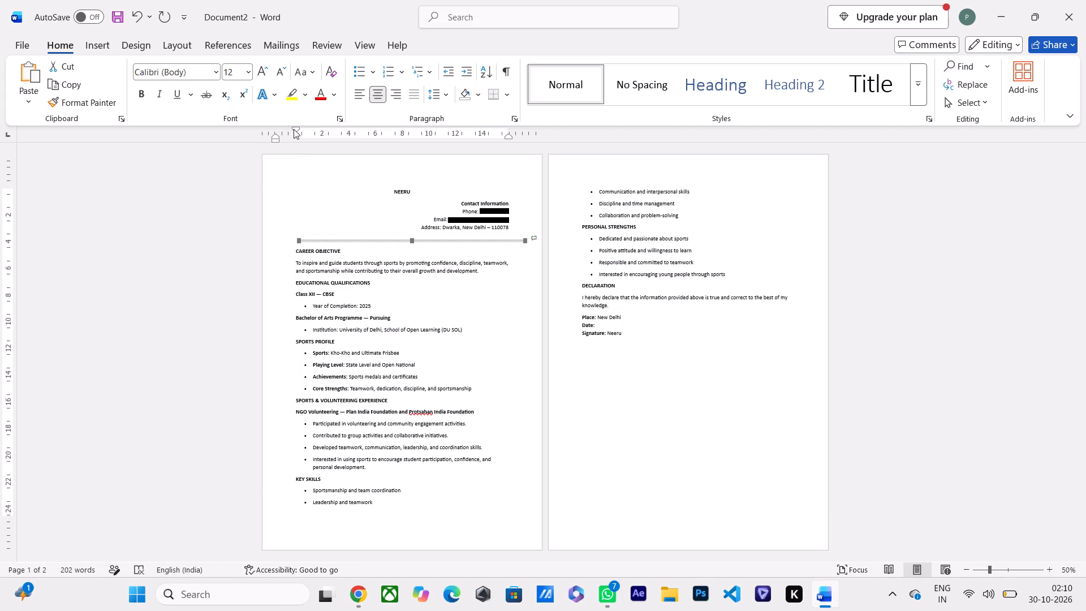
pyautogui.moveTo(294, 129); pyautogui.dragTo(278, 131)
pyautogui.moveTo(295, 128); pyautogui.dragTo(278, 132)
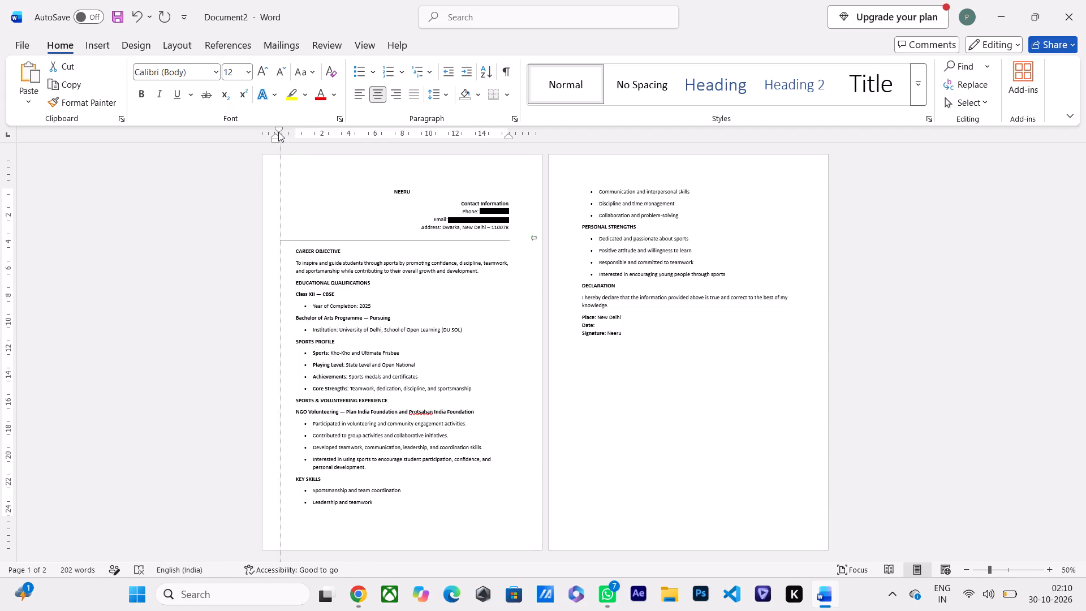
pyautogui.moveTo(278, 132); pyautogui.dragTo(275, 132)
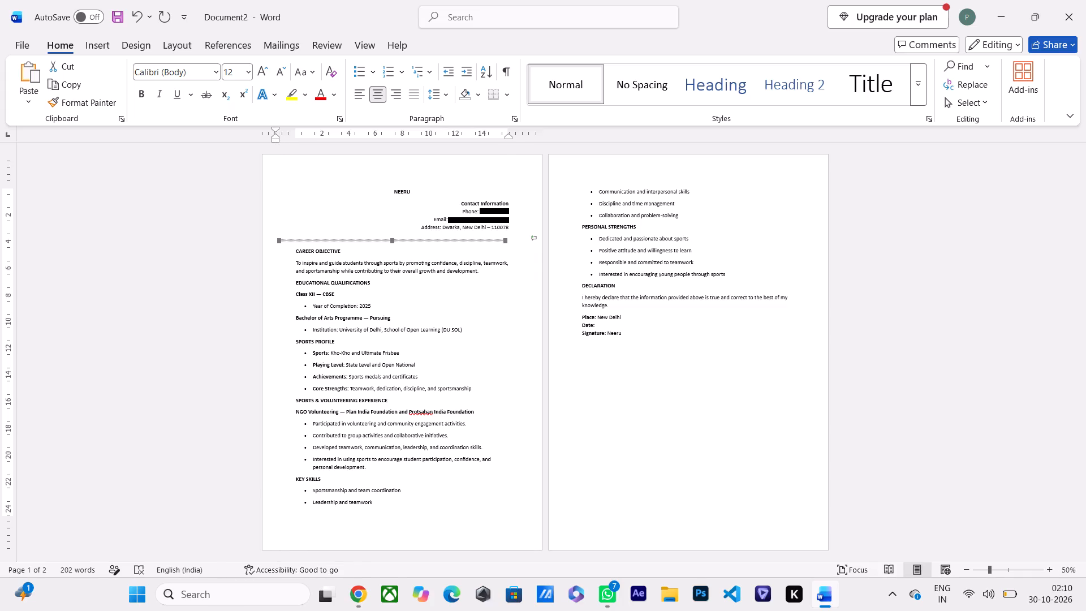
pyautogui.moveTo(507, 137); pyautogui.dragTo(523, 136)
# Enlarge the centered name heading to 16 pt.
pyautogui.click(522, 194)
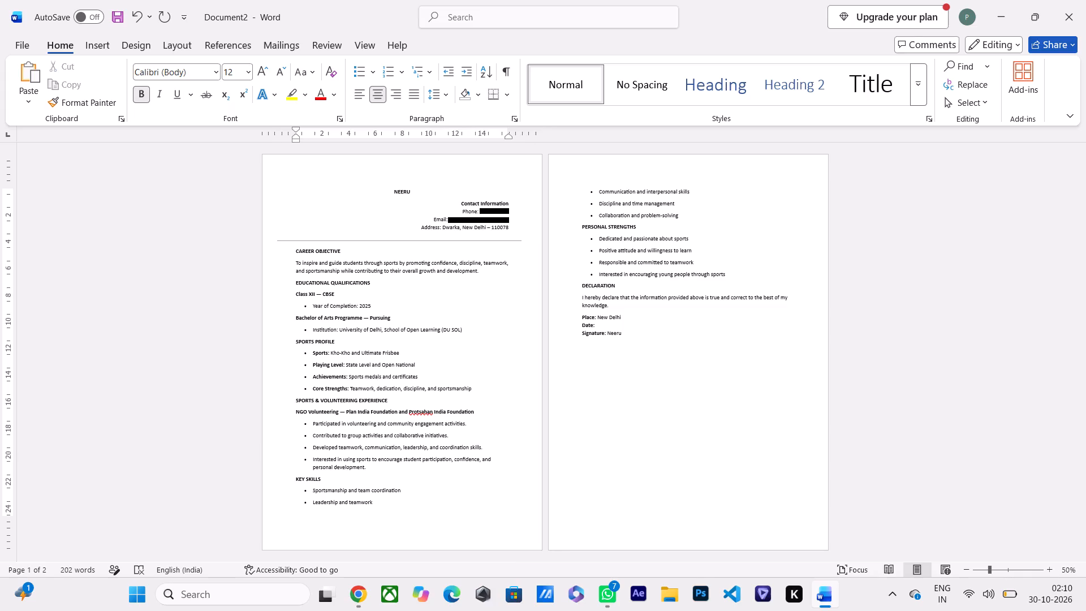
pyautogui.hotkey('ctrl', 'shift', 'Left')
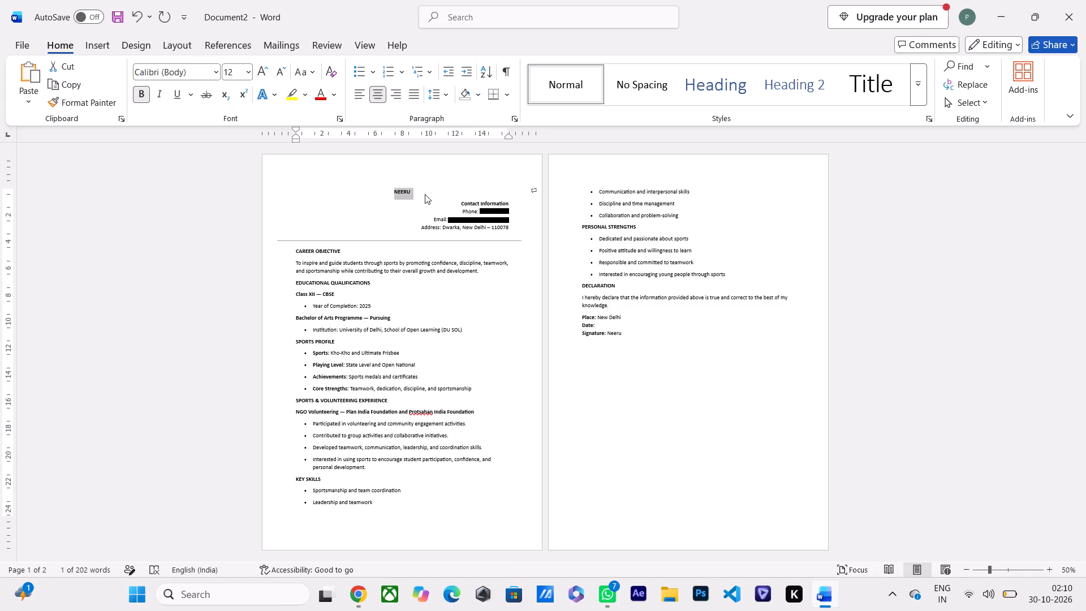
pyautogui.hotkey('ctrl', 'shift', '.')
pyautogui.hotkey('ctrl', 'shift', '.')
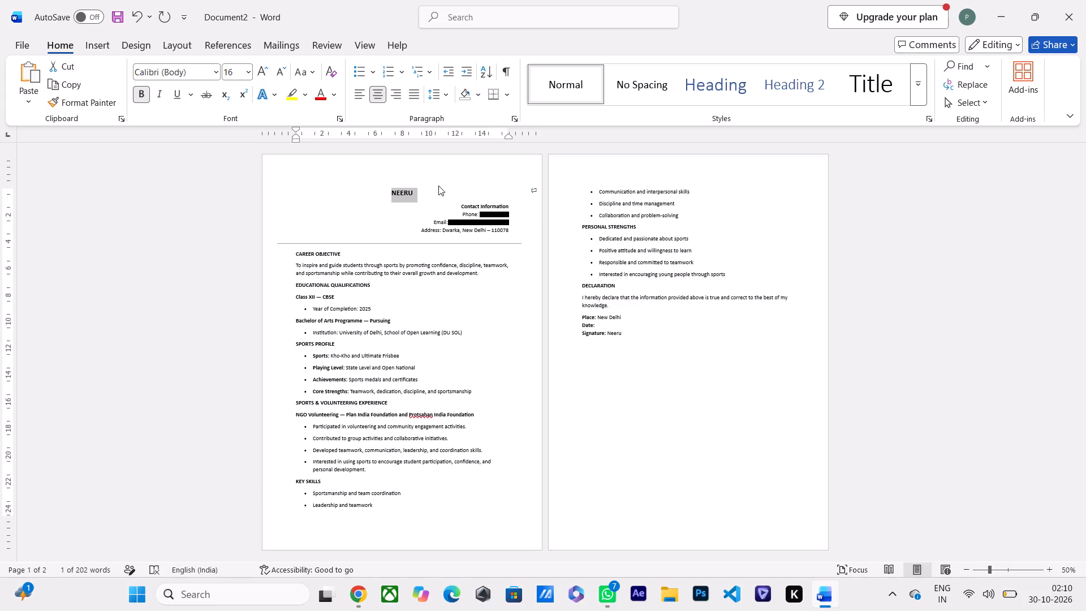
pyautogui.click(397, 188)
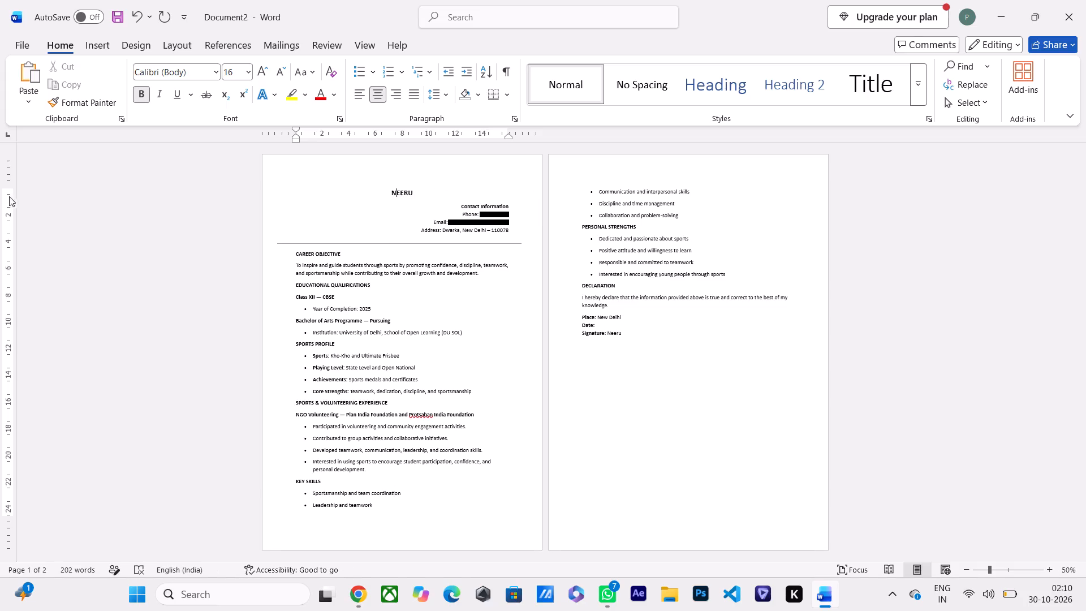
# Set the top page margin to 2 cm for the whole document.
pyautogui.click(10, 190)
pyautogui.doubleClick(10, 190)
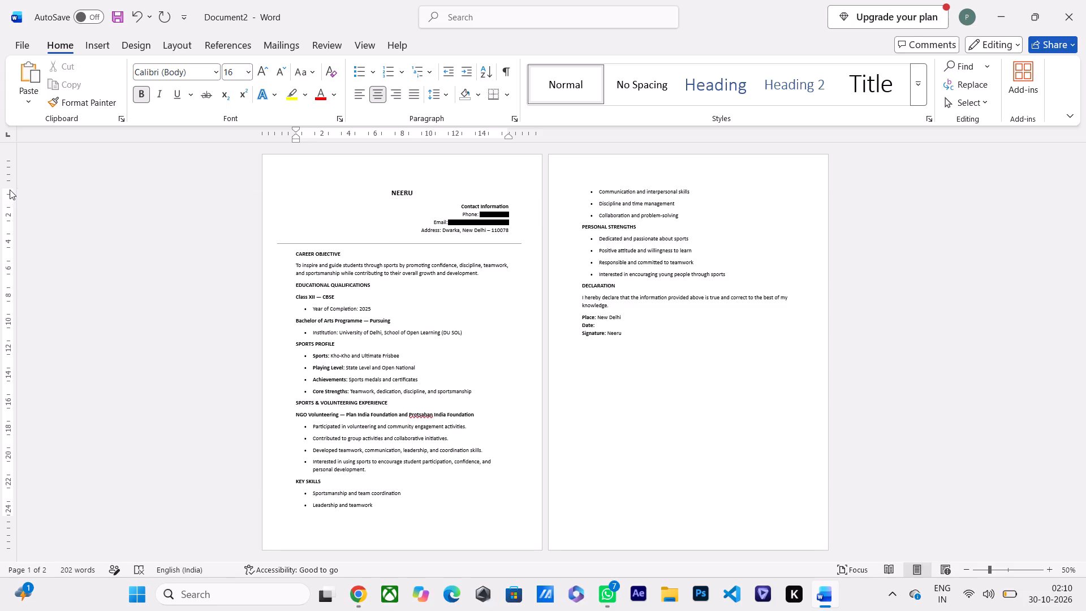
pyautogui.click(10, 190)
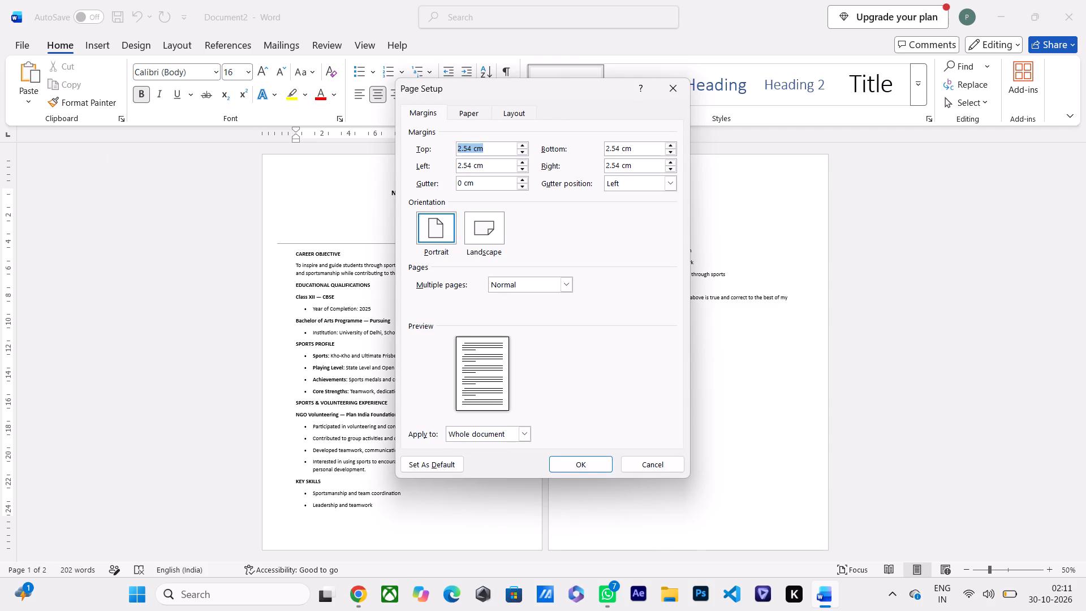
pyautogui.press('2')
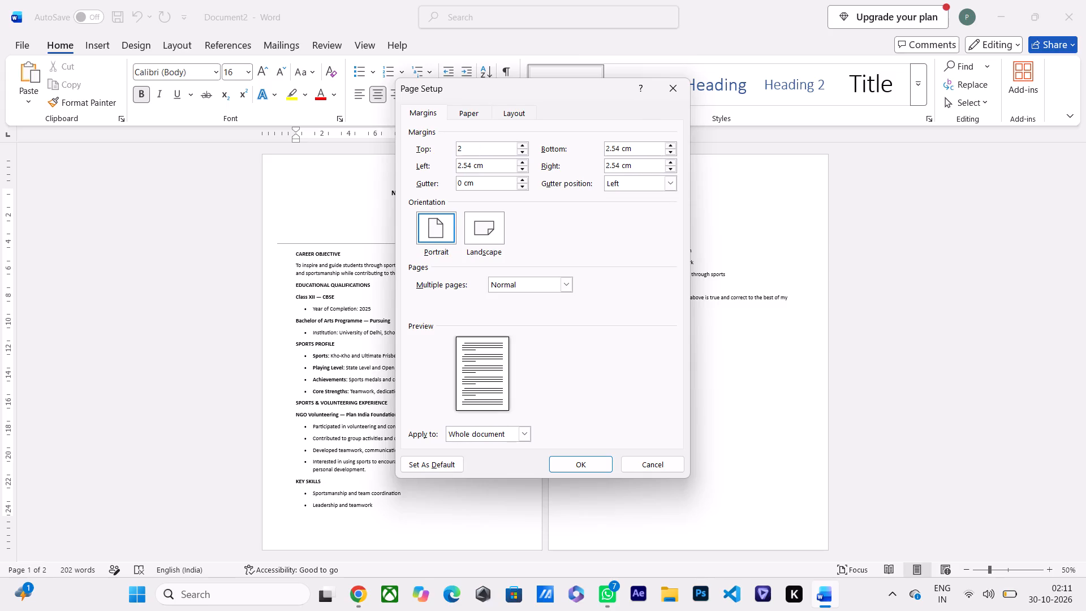
pyautogui.press('Return')
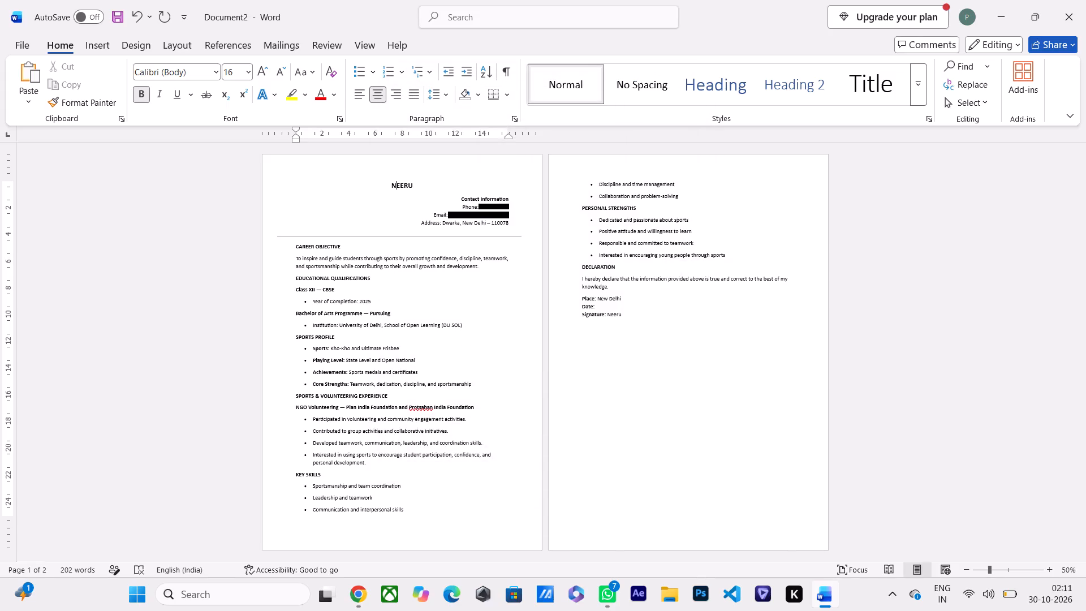
# Remove the space after paragraphs throughout the entire resume, from the name heading to the signature line.
pyautogui.scroll(-2, 433, 425)
pyautogui.moveTo(638, 317); pyautogui.dragTo(414, 262)
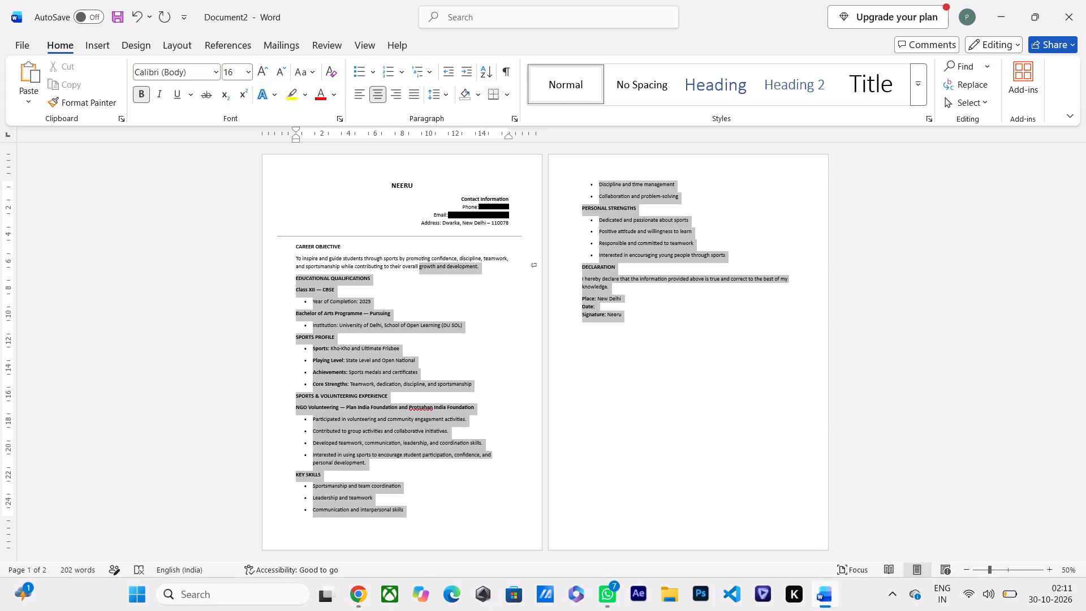
pyautogui.moveTo(414, 262); pyautogui.dragTo(380, 153)
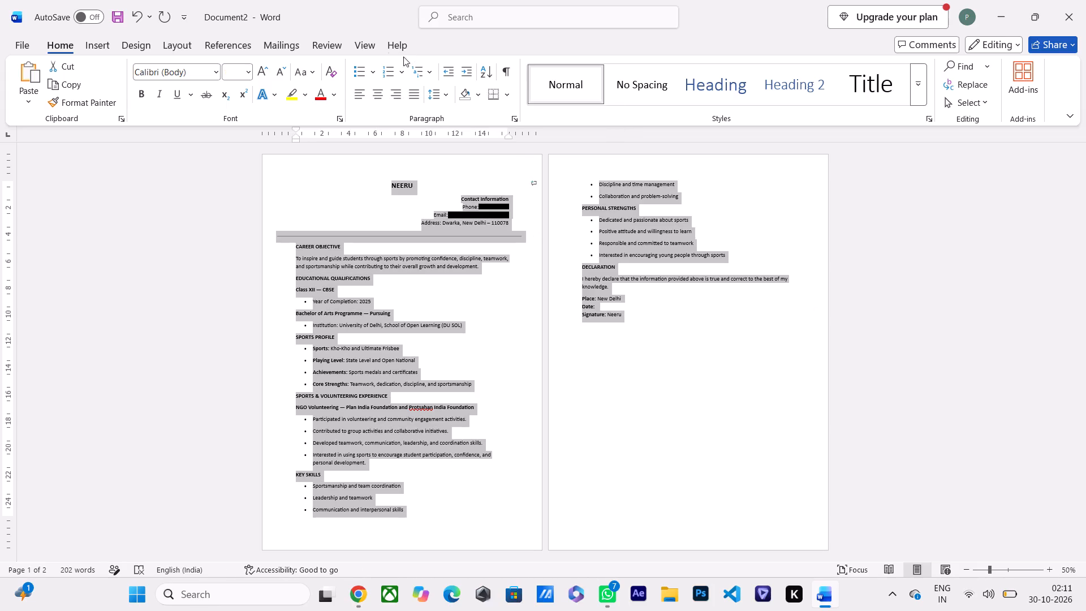
pyautogui.click(436, 93)
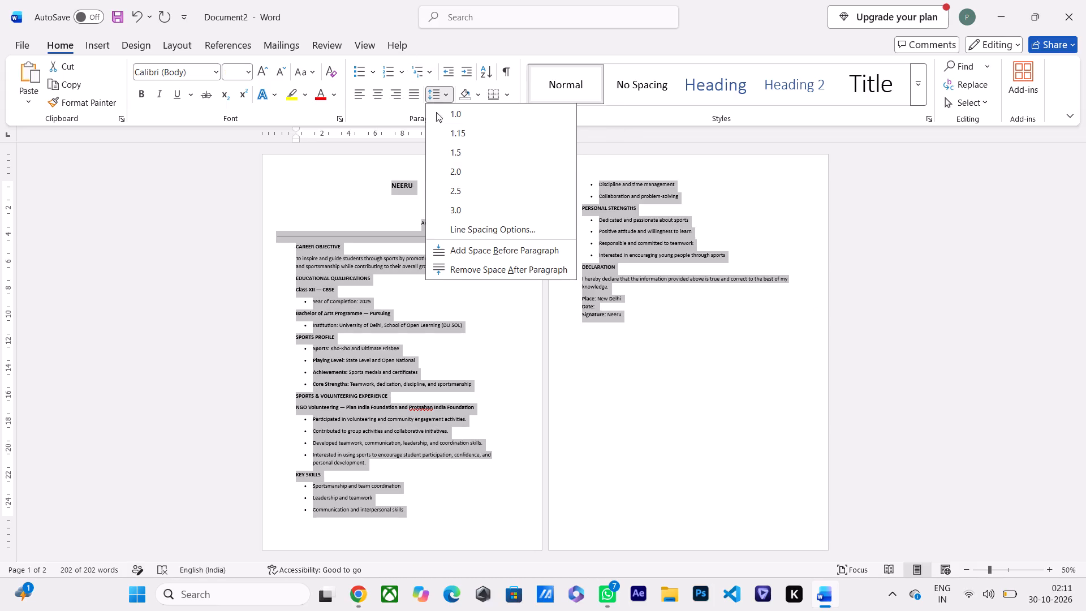
pyautogui.click(464, 273)
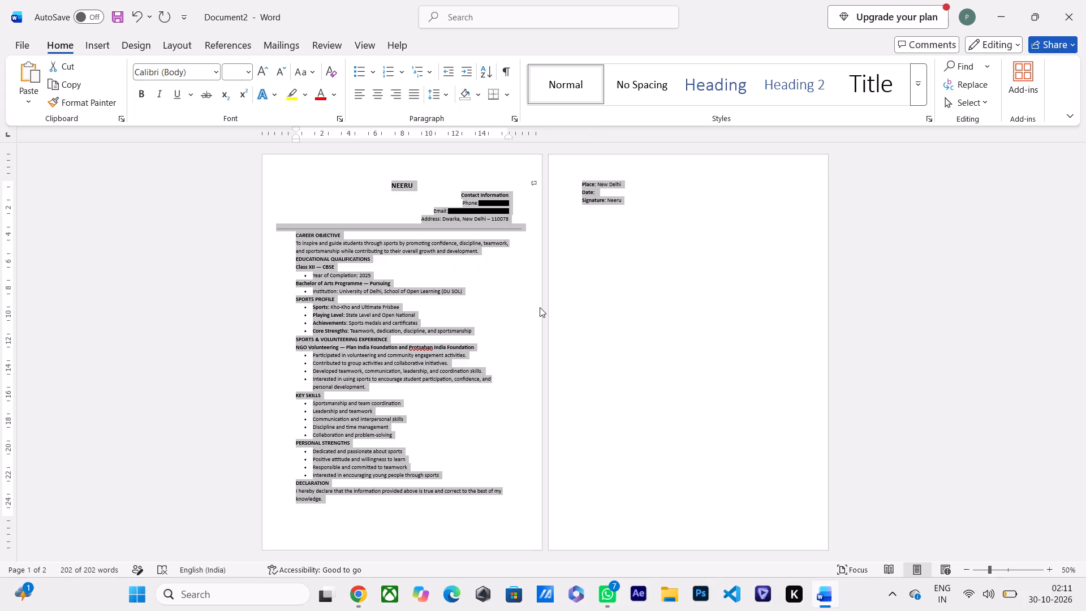
pyautogui.click(540, 307)
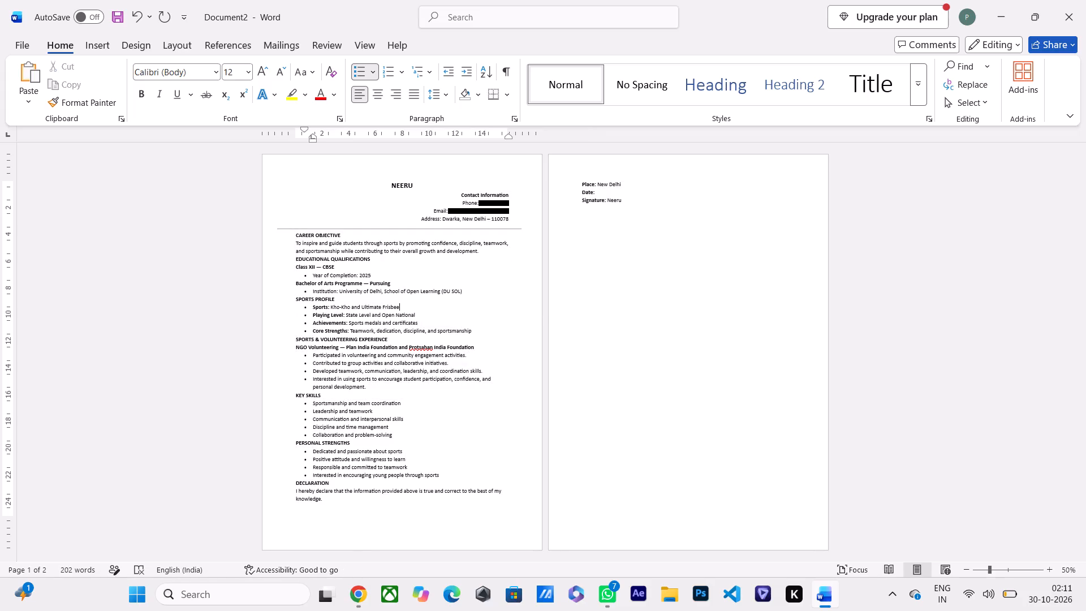
# Reduce the top page margin to about 0.7 cm to fit the Place, Date and Signature lines on the first page.
pyautogui.click(11, 183)
pyautogui.moveTo(11, 183); pyautogui.dragTo(14, 168)
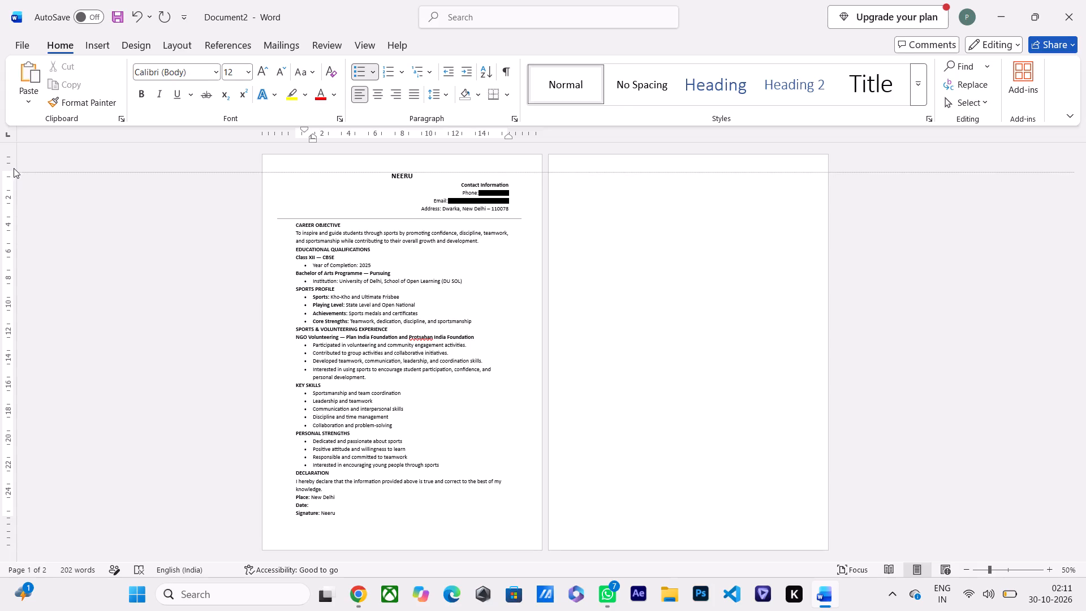
pyautogui.moveTo(14, 168); pyautogui.dragTo(13, 162)
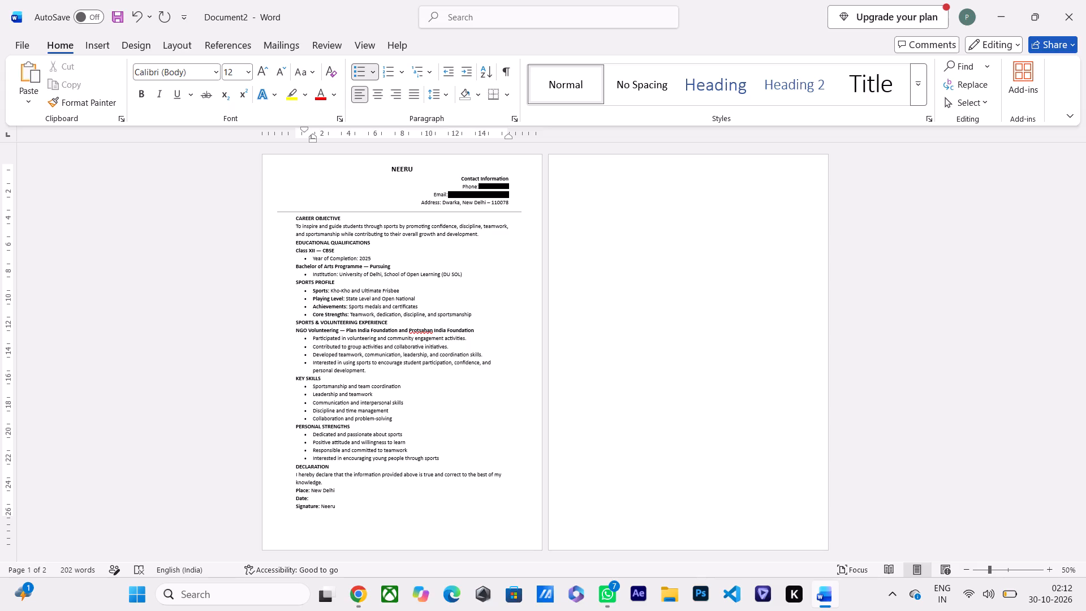
pyautogui.scroll(-2, 423, 361)
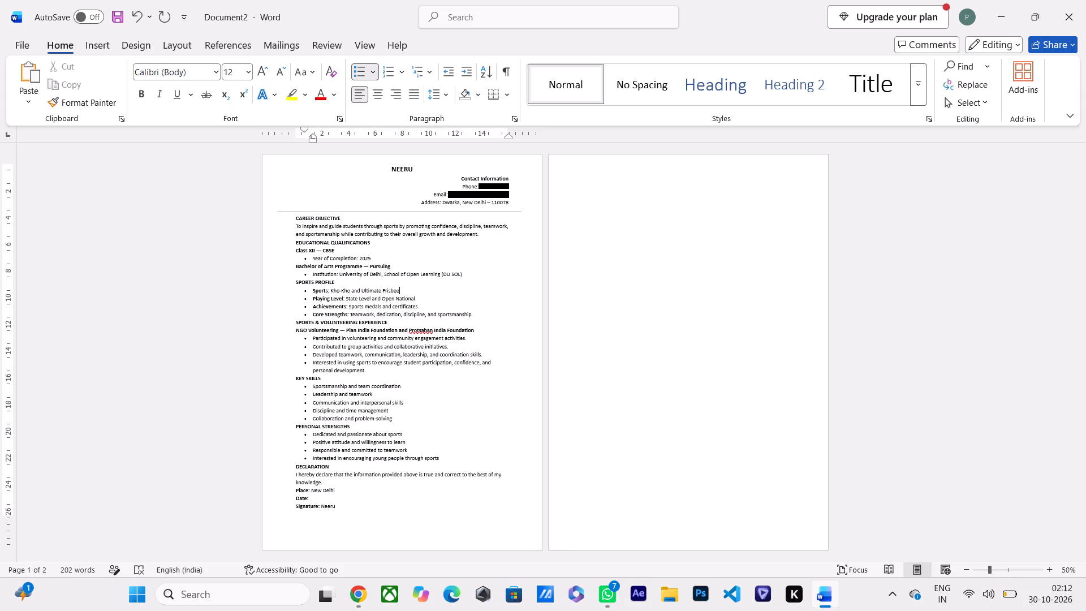
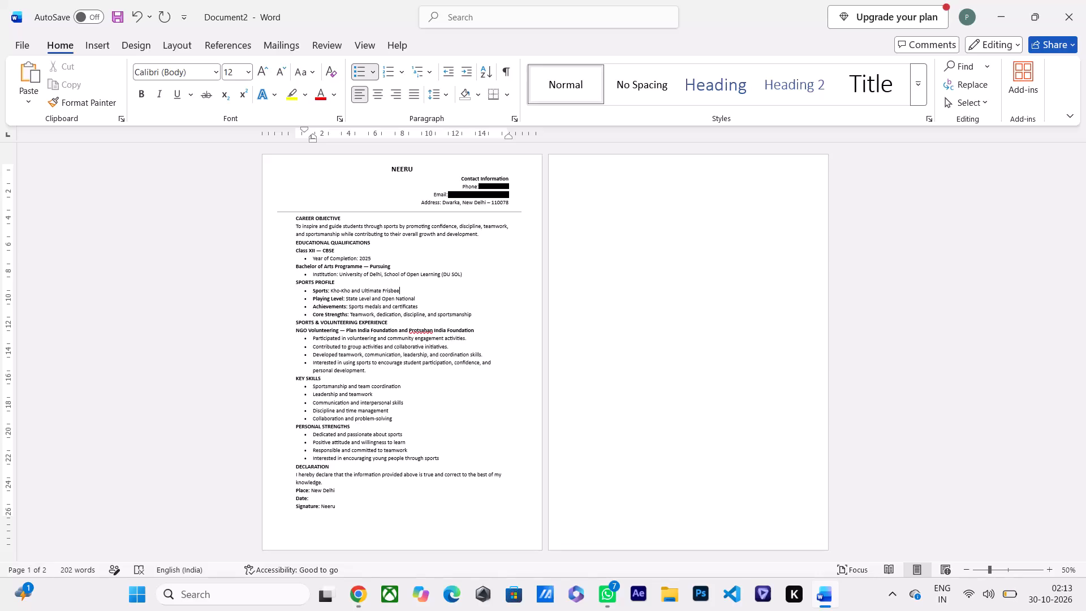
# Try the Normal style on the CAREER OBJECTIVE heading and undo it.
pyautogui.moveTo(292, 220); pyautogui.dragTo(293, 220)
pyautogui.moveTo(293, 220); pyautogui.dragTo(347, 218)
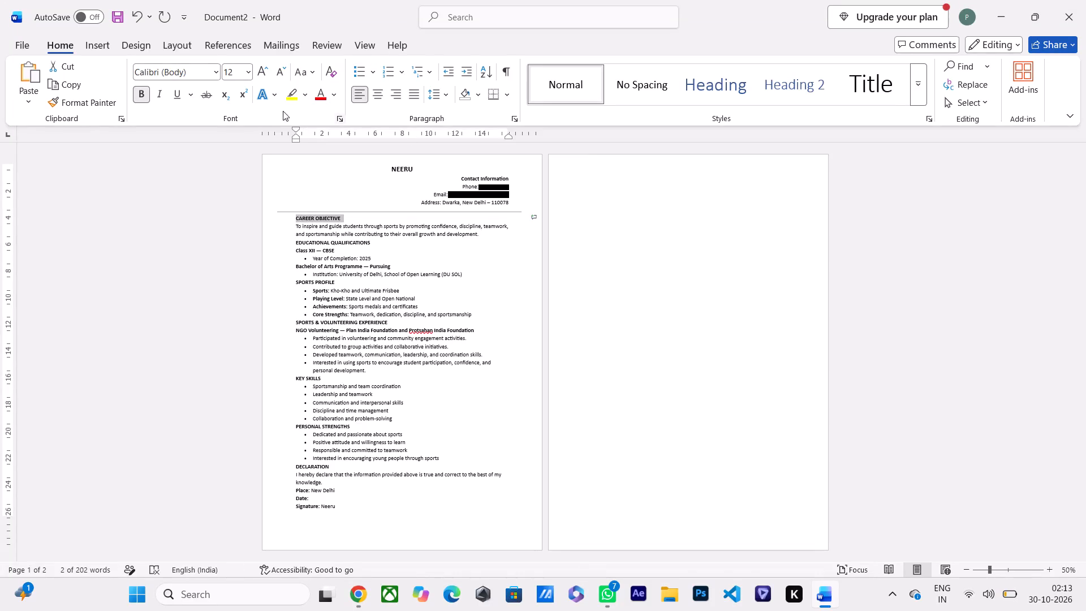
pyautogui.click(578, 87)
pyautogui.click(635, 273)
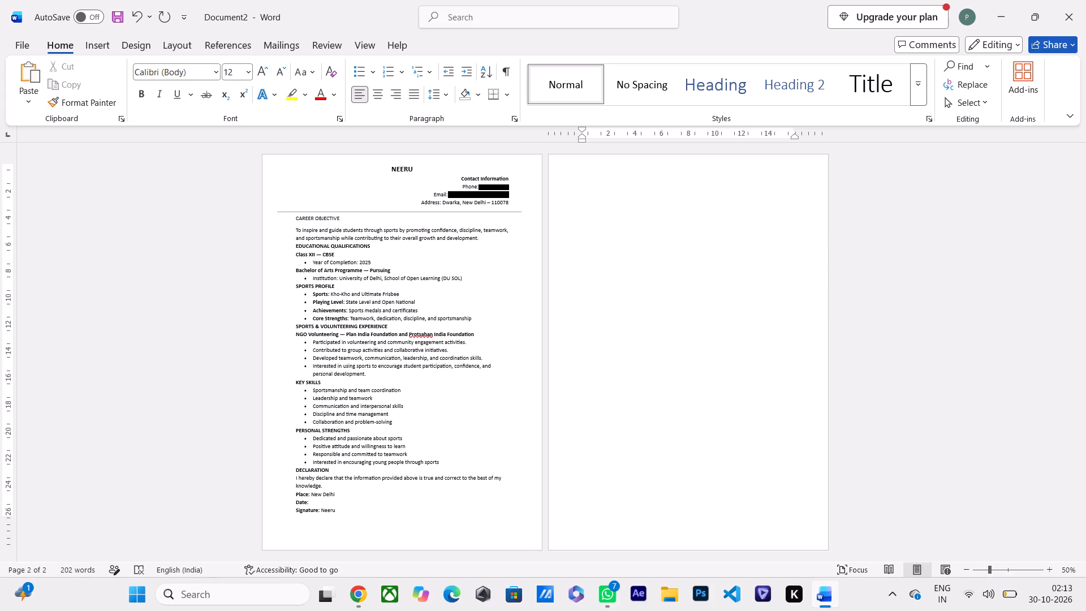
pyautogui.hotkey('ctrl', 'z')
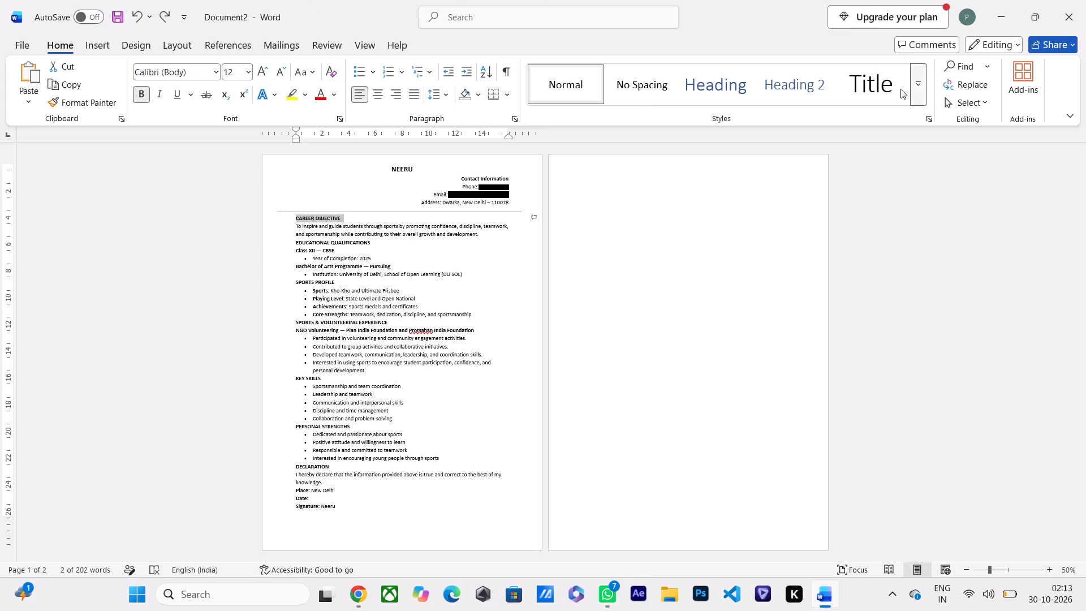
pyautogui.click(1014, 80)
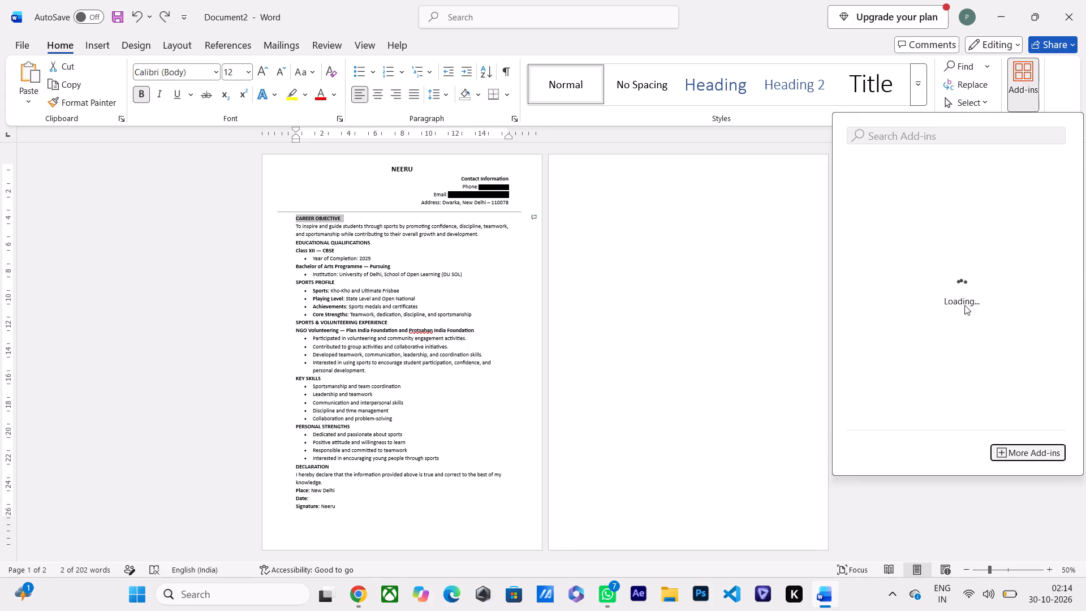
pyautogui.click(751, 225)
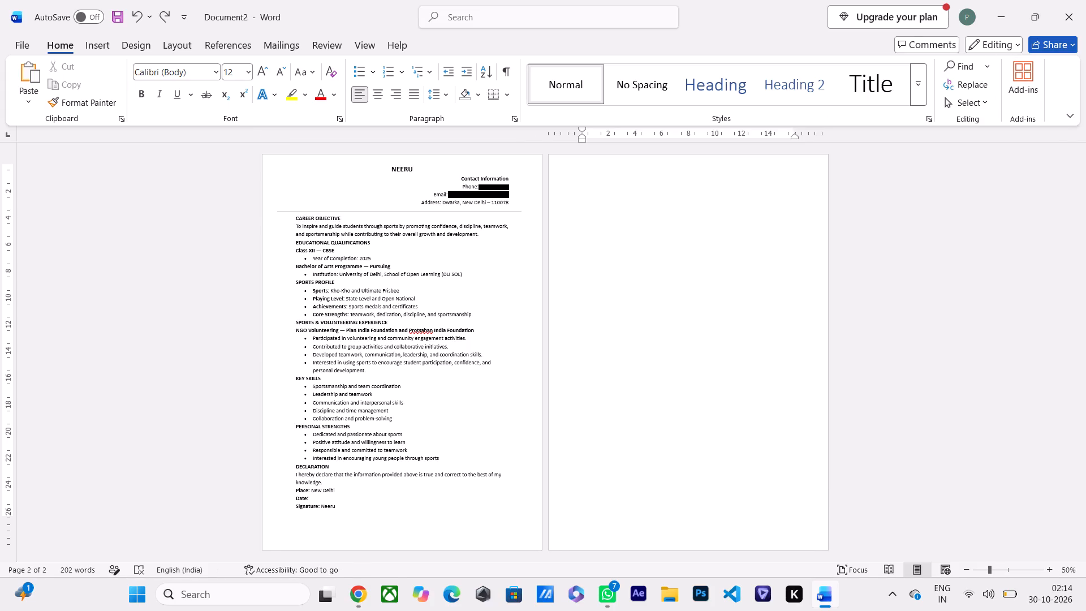
# Insert a blank line between the declaration text and the Place line.
pyautogui.keyDown('ctrl'); pyautogui.scroll(1, 751, 225); pyautogui.keyUp('ctrl')
pyautogui.click(751, 225)
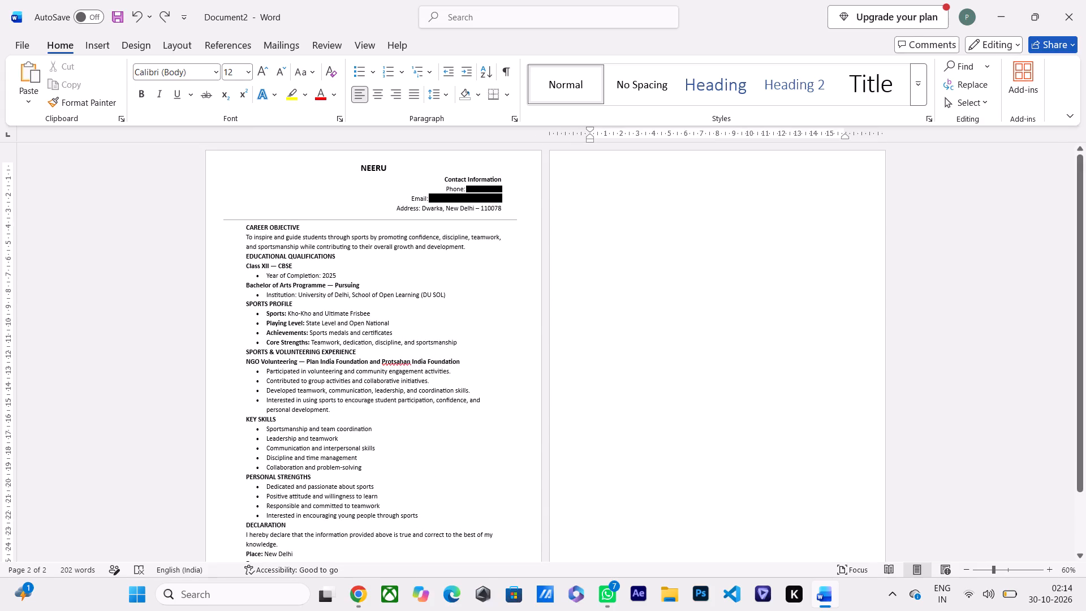
pyautogui.scroll(-1, 462, 394)
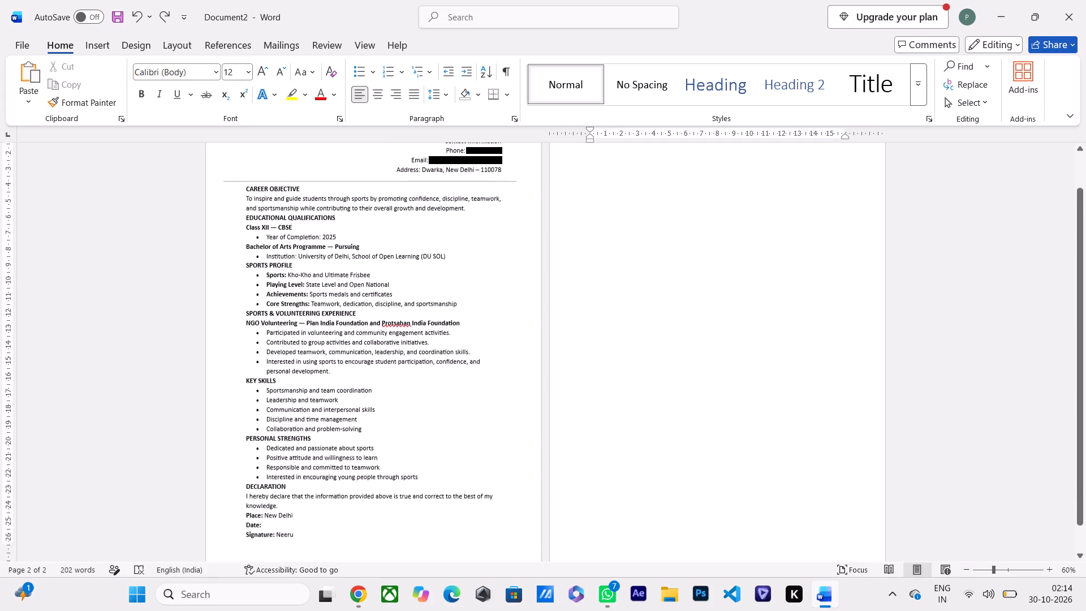
pyautogui.scroll(-2, 462, 394)
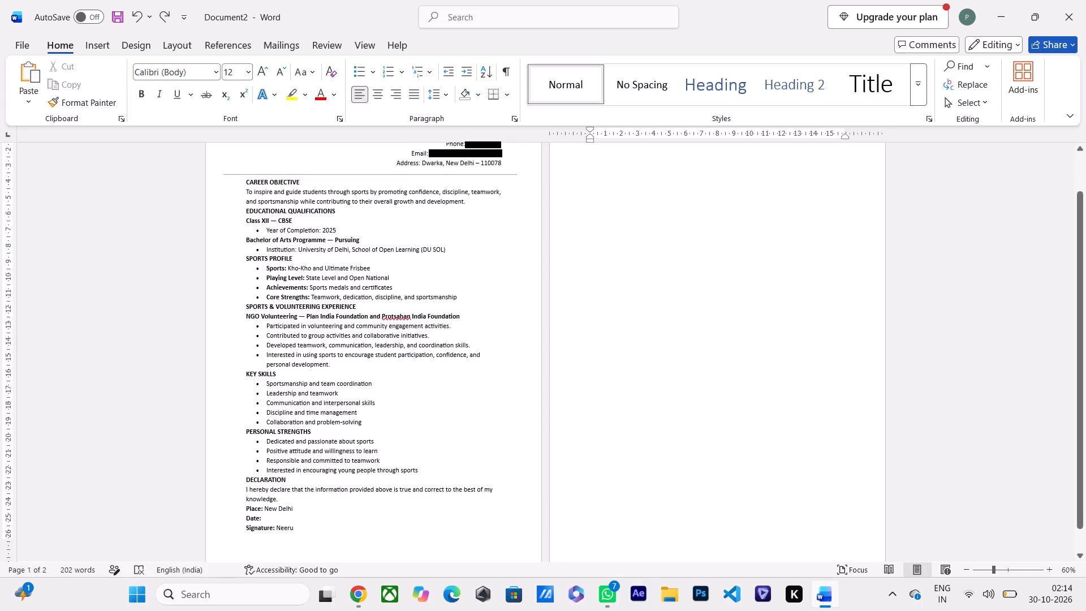
pyautogui.hscroll(-2, 462, 394)
pyautogui.scroll(-2, 462, 394)
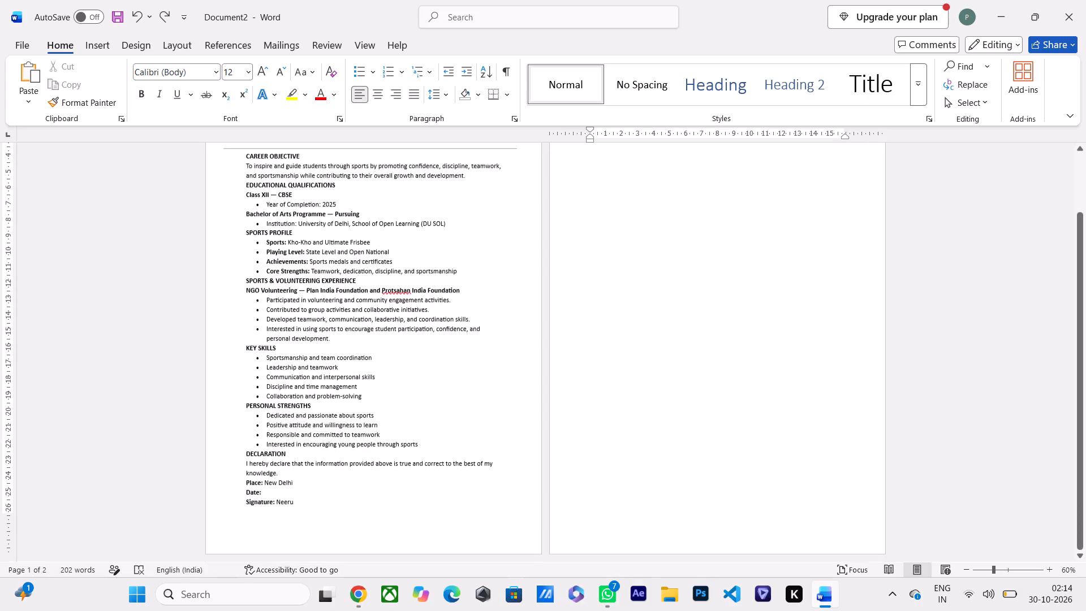
pyautogui.click(244, 481)
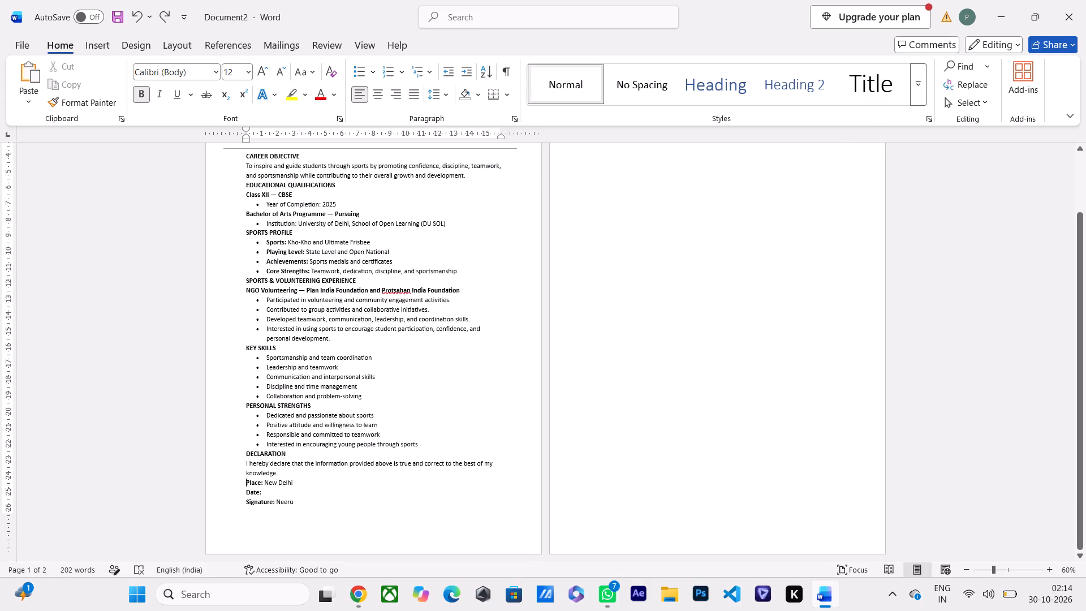
pyautogui.press('Return')
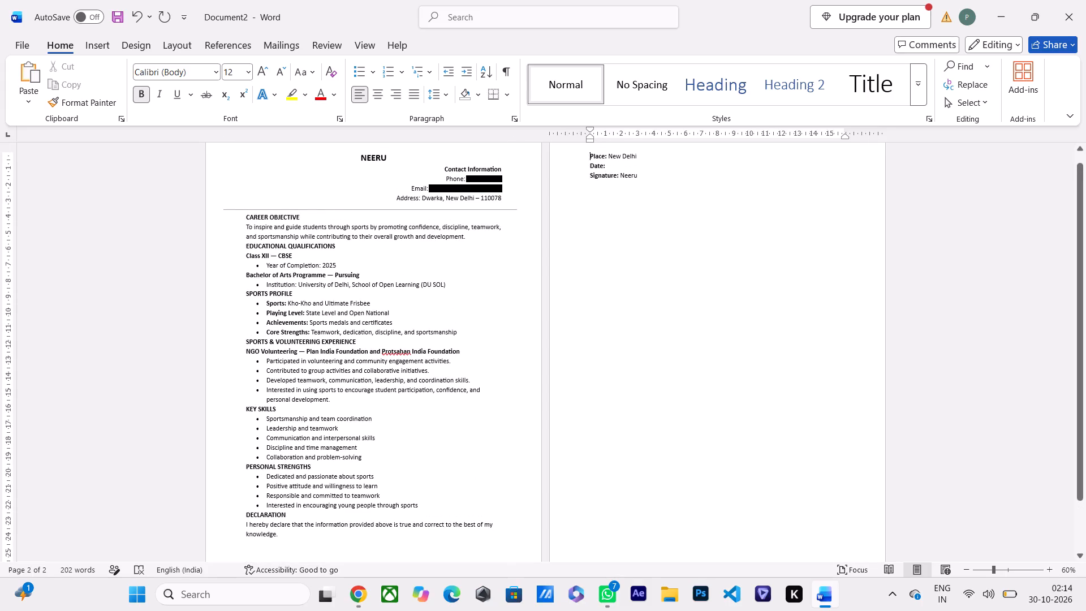
# Reduce the bottom page margin to about 1 cm to fit the Place, Date and Signature lines on the first page.
pyautogui.scroll(-3, 244, 481)
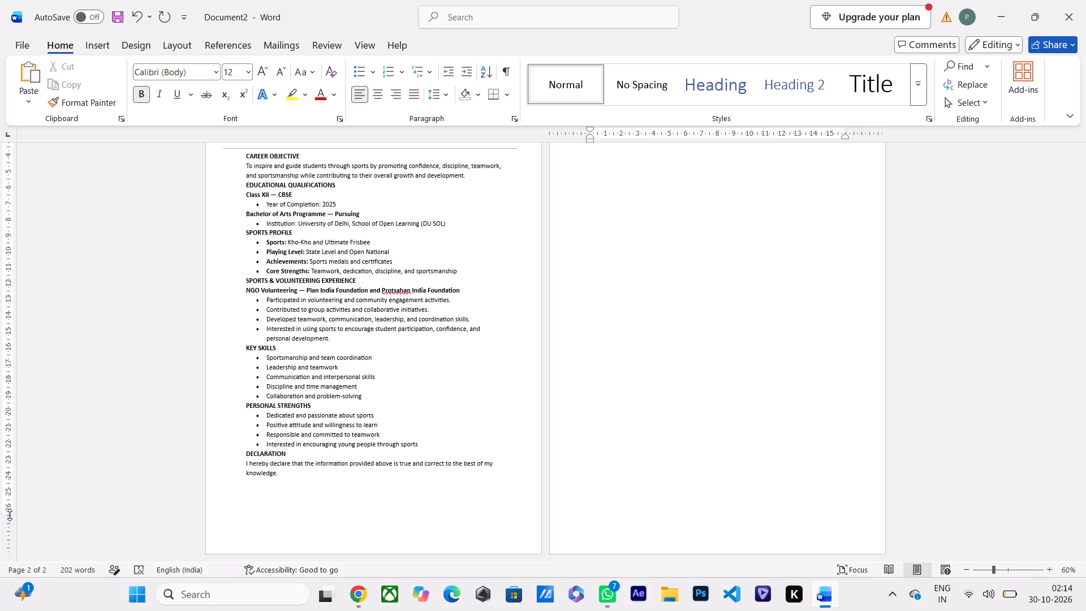
pyautogui.hscroll(-1, 10, 515)
pyautogui.moveTo(10, 515); pyautogui.dragTo(9, 539)
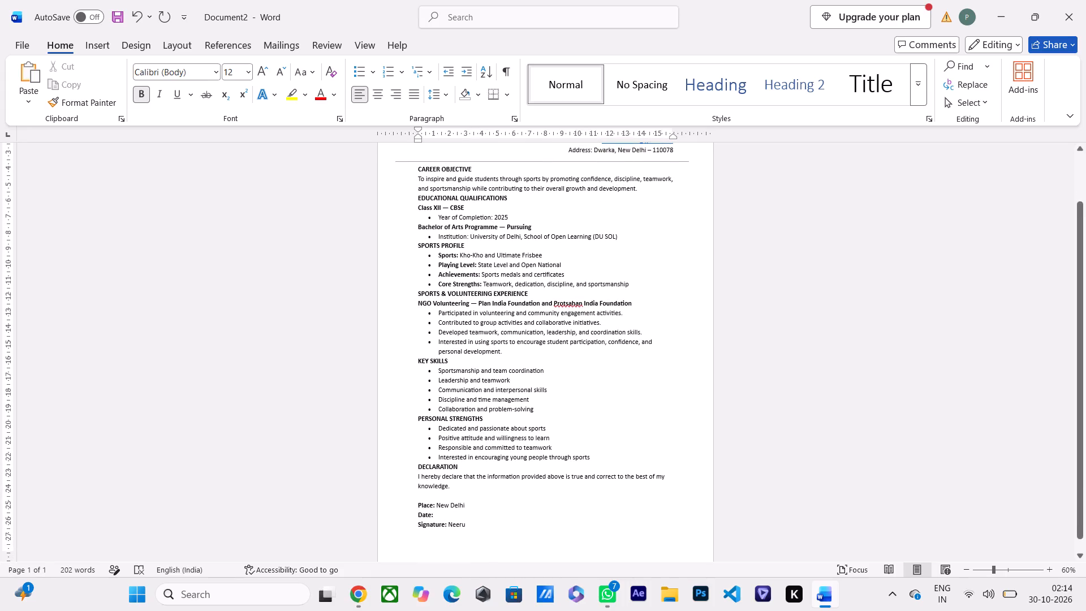
# Right-align the Place, Date and Signature lines at the end of the resume.
pyautogui.moveTo(417, 502); pyautogui.dragTo(468, 526)
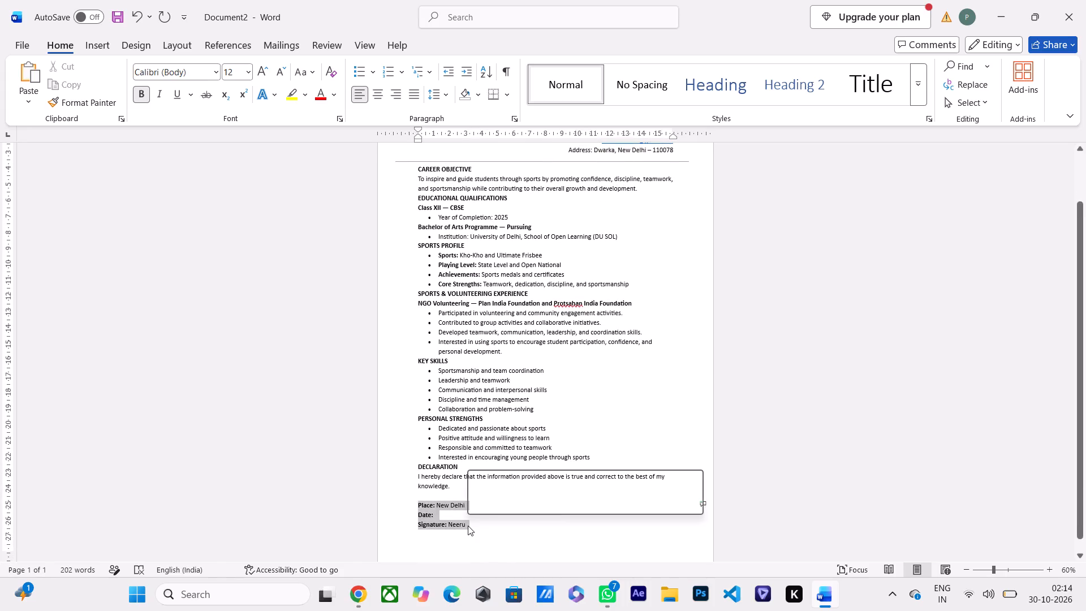
pyautogui.hotkey('ctrl', 'r')
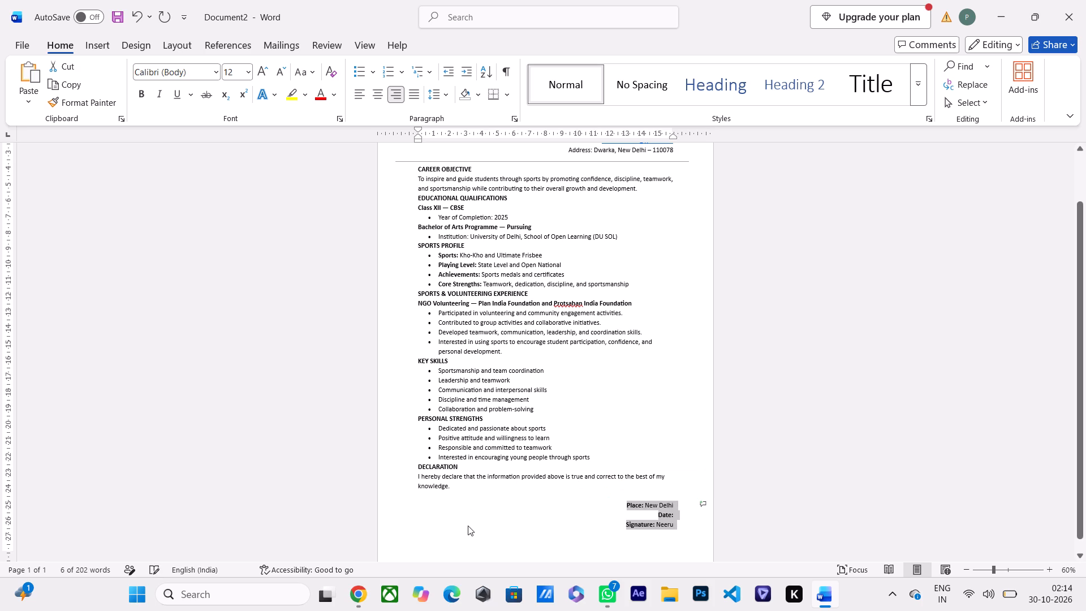
pyautogui.click(527, 549)
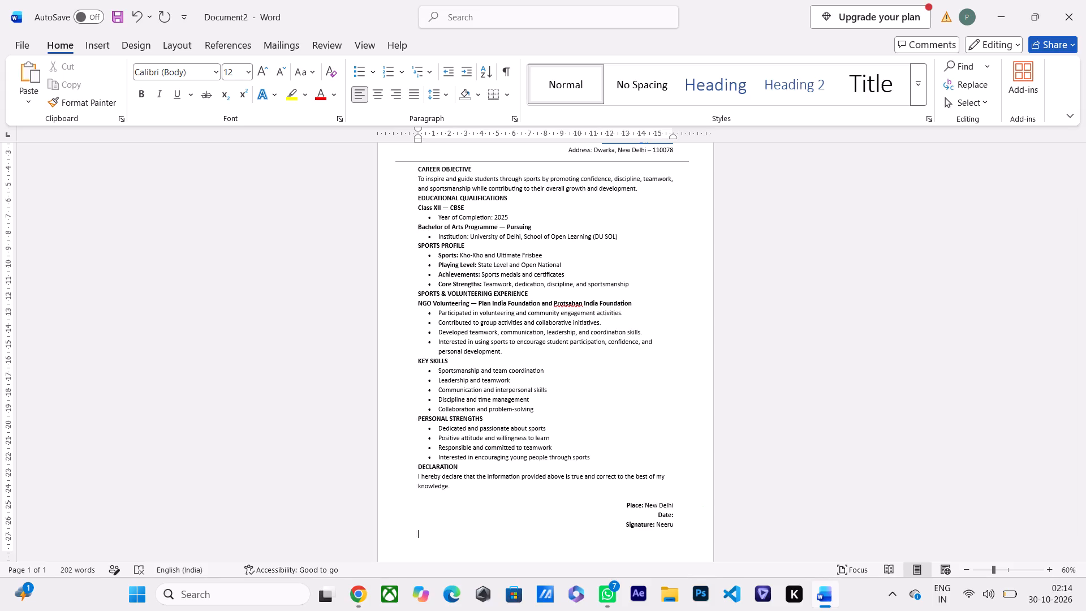
# Underline the CAREER OBJECTIVE and EDUCATIONAL QUALIFICATIONS headings.
pyautogui.scroll(2, 527, 549)
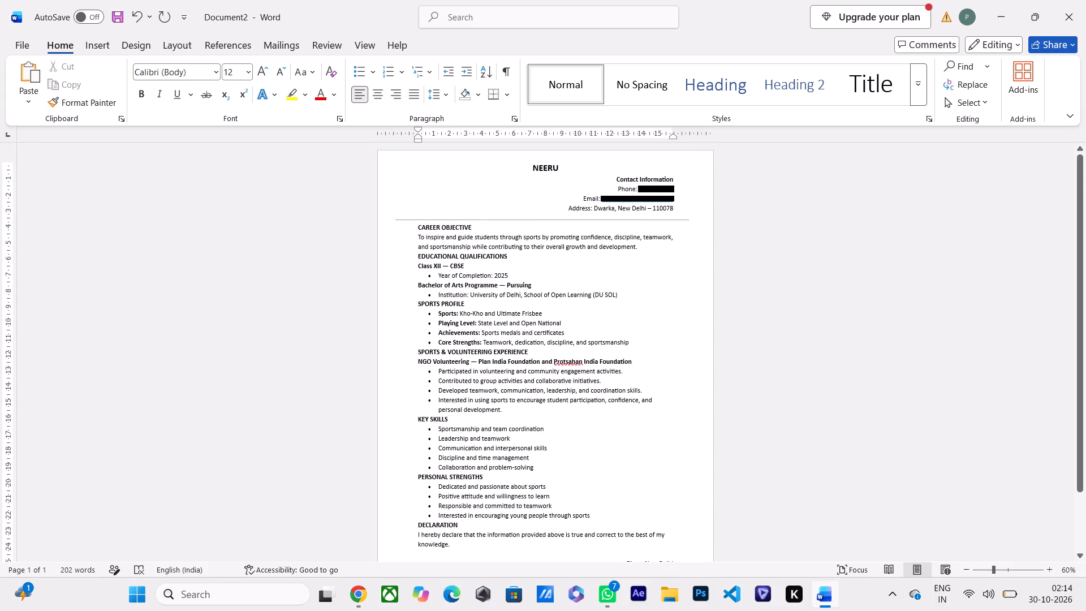
pyautogui.moveTo(417, 227); pyautogui.dragTo(418, 227)
pyautogui.moveTo(418, 227); pyautogui.dragTo(469, 227)
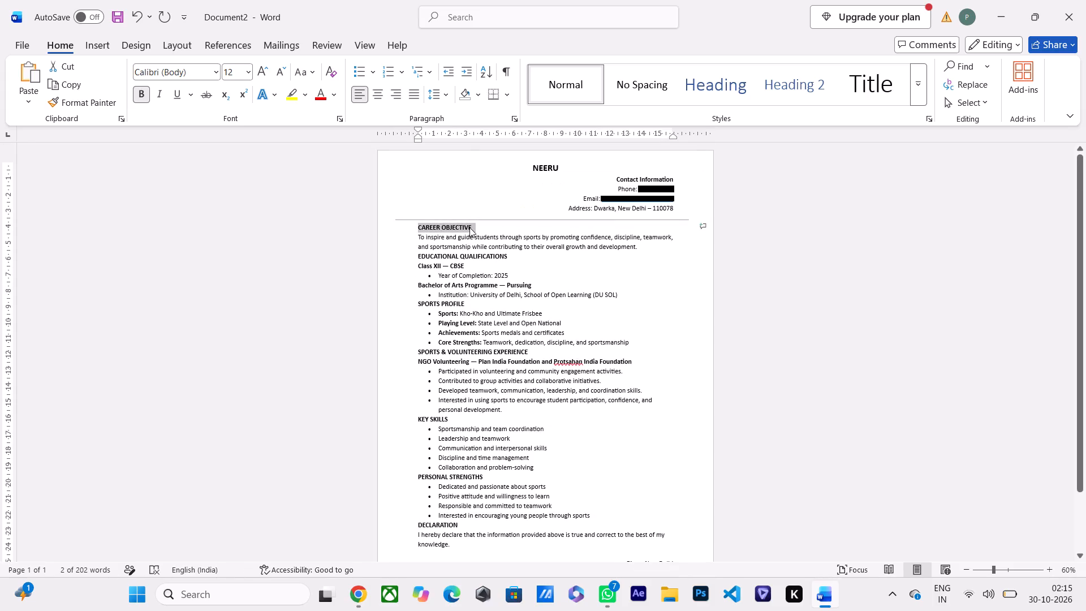
pyautogui.hotkey('ctrl', 'u')
pyautogui.moveTo(417, 287); pyautogui.dragTo(514, 283)
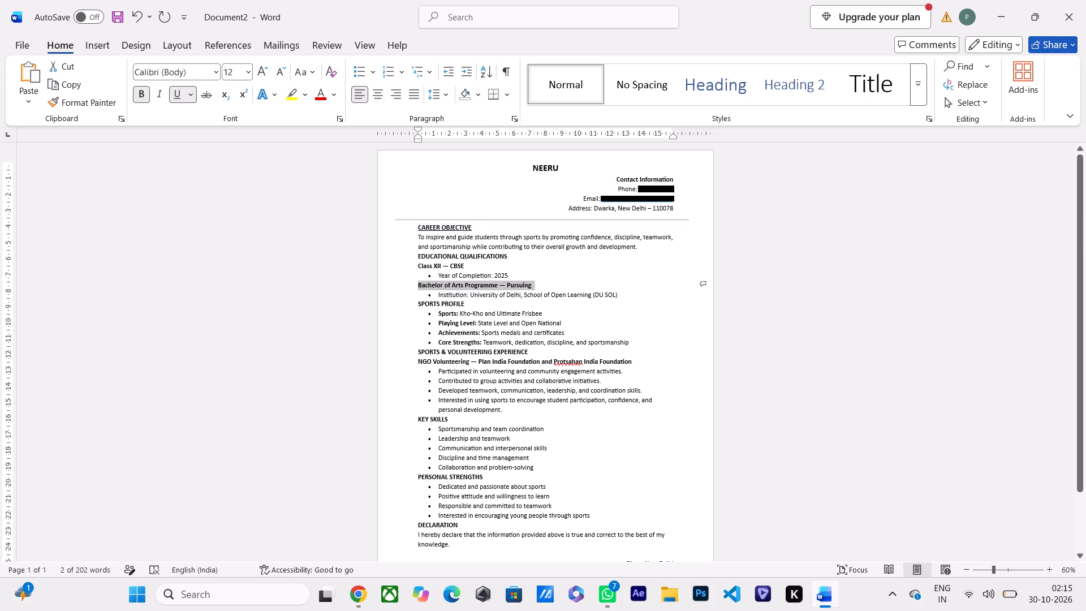
pyautogui.moveTo(514, 283); pyautogui.dragTo(382, 281)
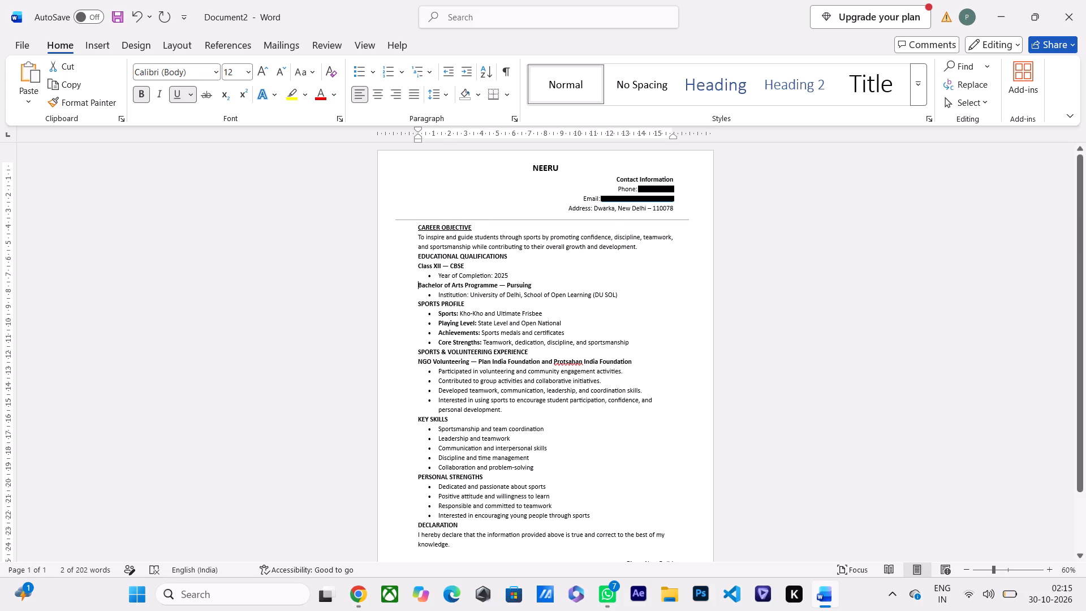
pyautogui.moveTo(382, 281); pyautogui.dragTo(382, 280)
pyautogui.click(639, 329)
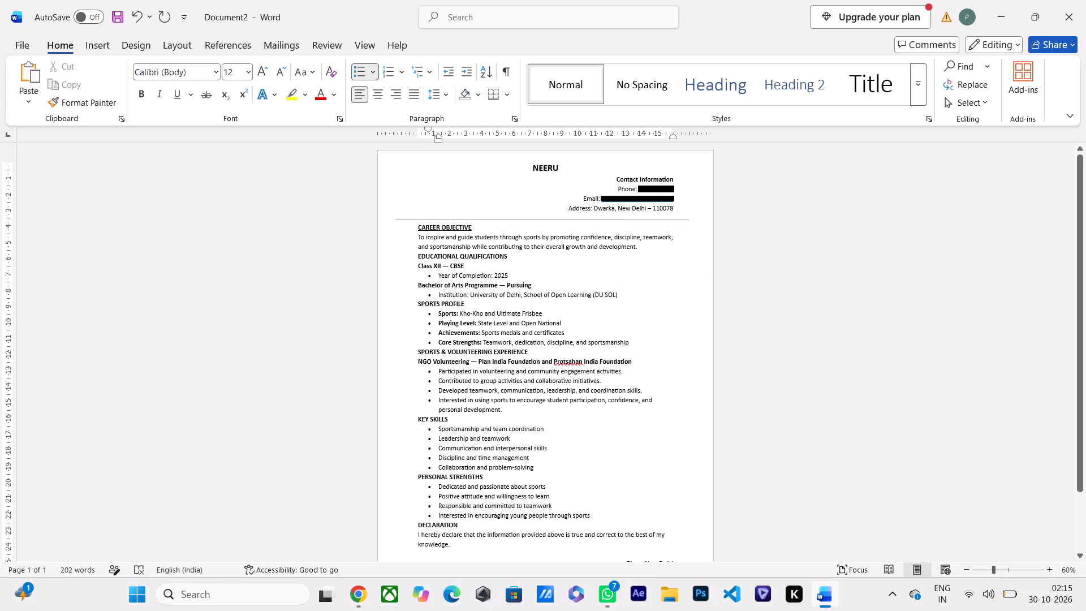
pyautogui.moveTo(417, 256); pyautogui.dragTo(466, 255)
pyautogui.moveTo(466, 255); pyautogui.dragTo(497, 256)
pyautogui.hotkey('ctrl', 'u')
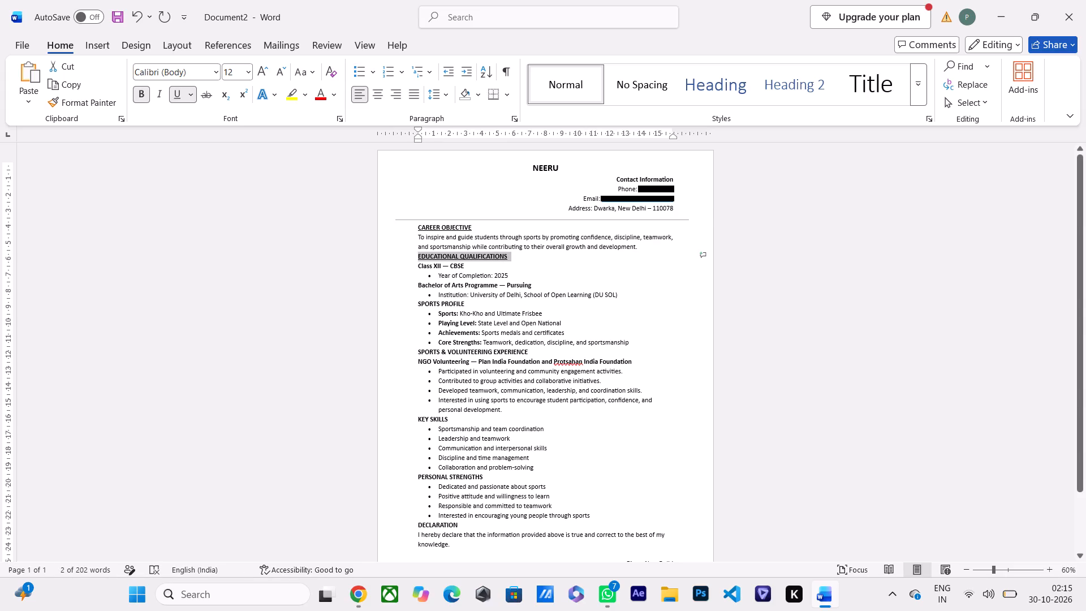
# Underline the SPORTS PROFILE, SPORTS & VOLUNTEERING EXPERIENCE and KEY SKILLS headings.
pyautogui.moveTo(417, 304); pyautogui.dragTo(463, 303)
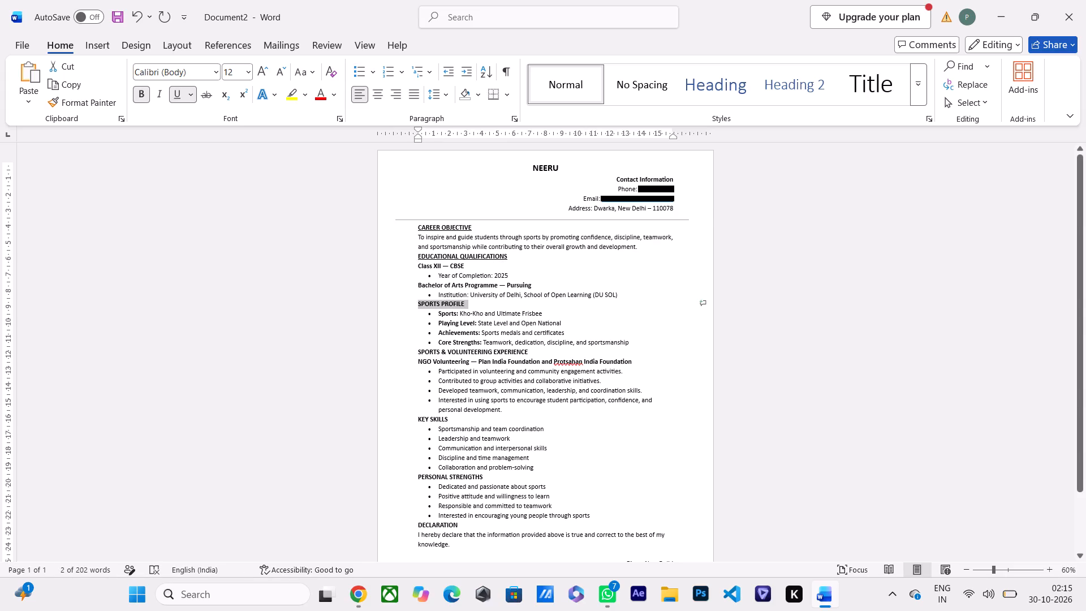
pyautogui.moveTo(463, 303); pyautogui.dragTo(463, 303)
pyautogui.hotkey('ctrl', 'u')
pyautogui.moveTo(416, 351); pyautogui.dragTo(526, 354)
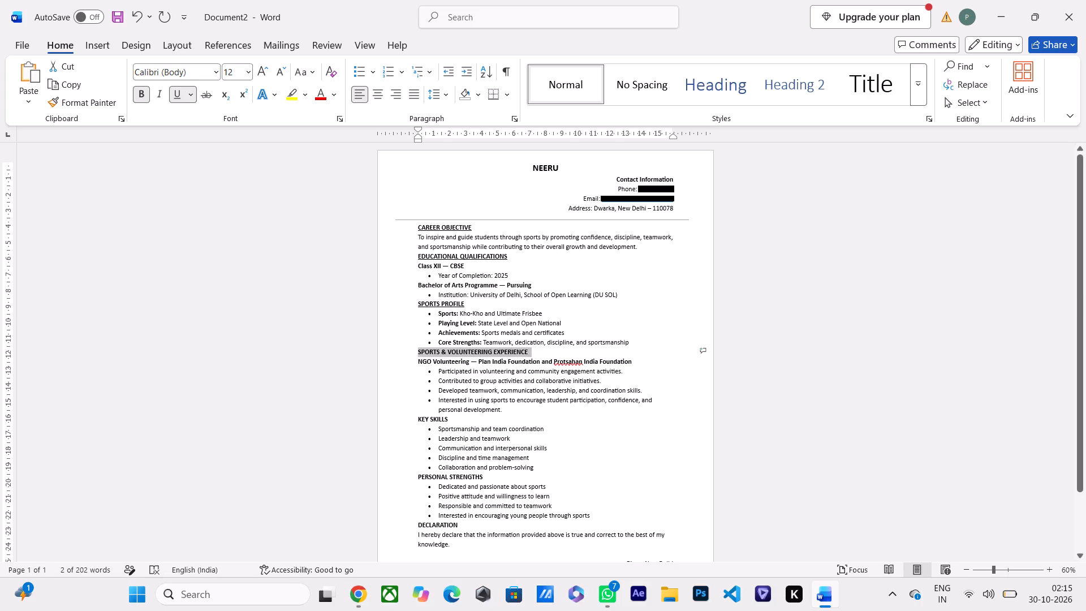
pyautogui.hotkey('ctrl', 'u')
pyautogui.click(627, 460)
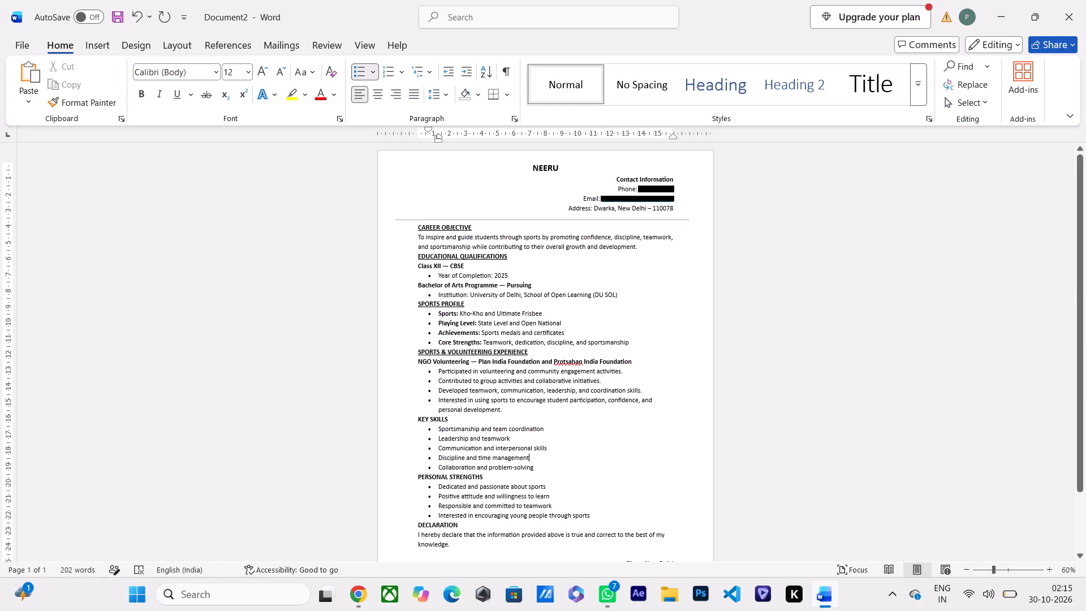
pyautogui.moveTo(417, 420); pyautogui.dragTo(444, 421)
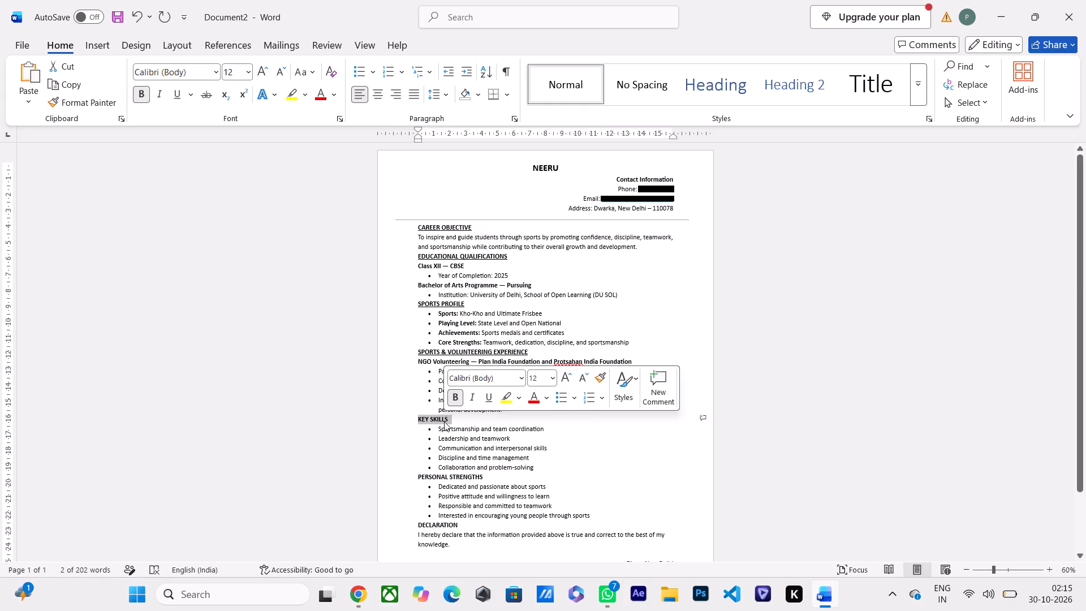
pyautogui.hotkey('ctrl', 'u')
# Underline the PERSONAL STRENGTHS and DECLARATION headings.
pyautogui.scroll(-1, 444, 421)
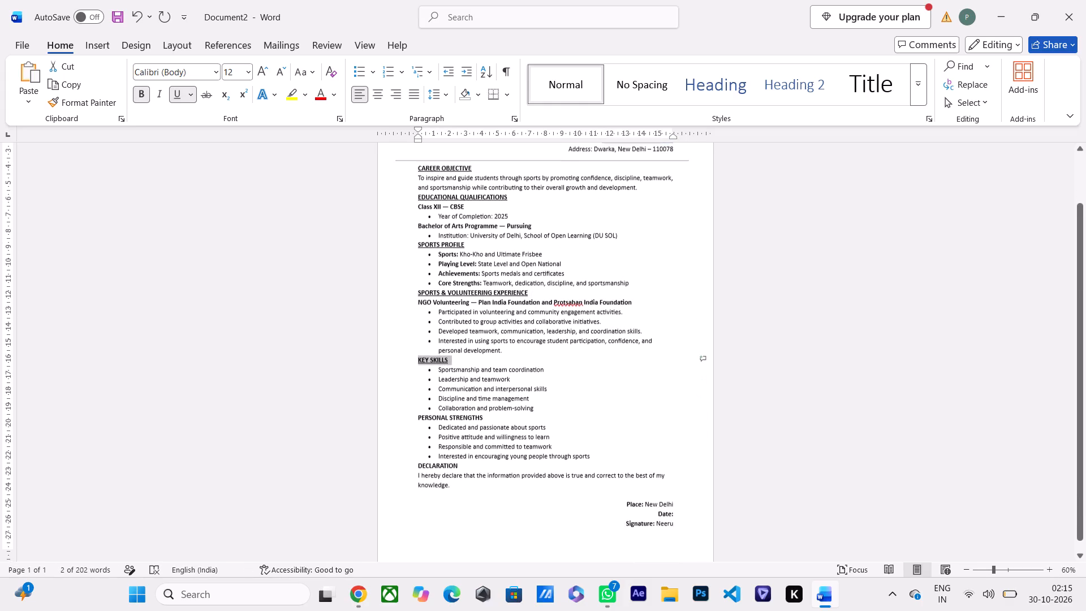
pyautogui.moveTo(417, 417); pyautogui.dragTo(484, 414)
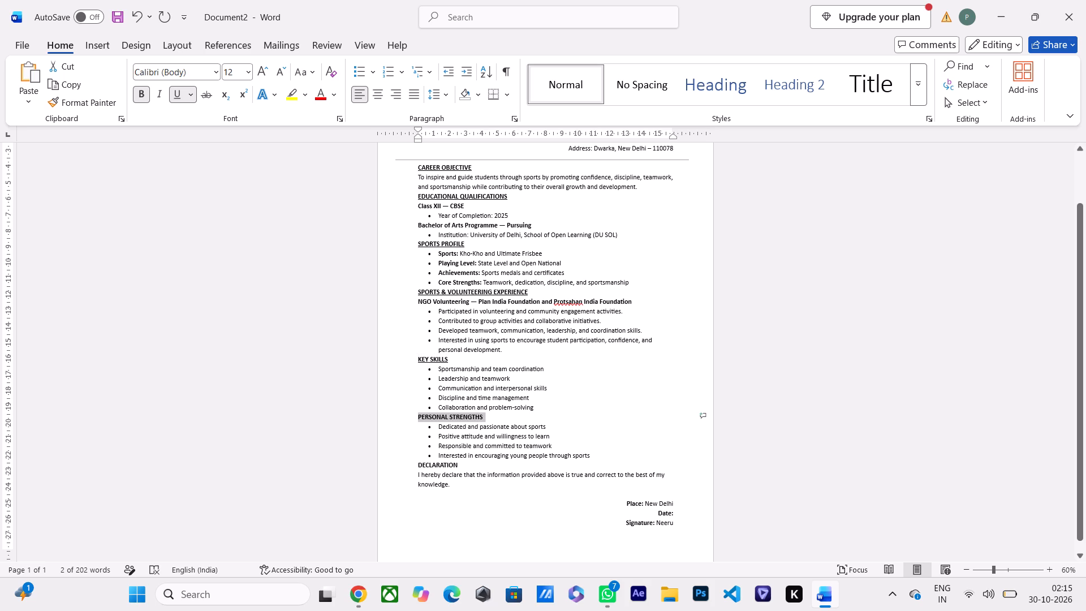
pyautogui.moveTo(484, 414); pyautogui.dragTo(485, 414)
pyautogui.hotkey('ctrl', 'u')
pyautogui.click(530, 522)
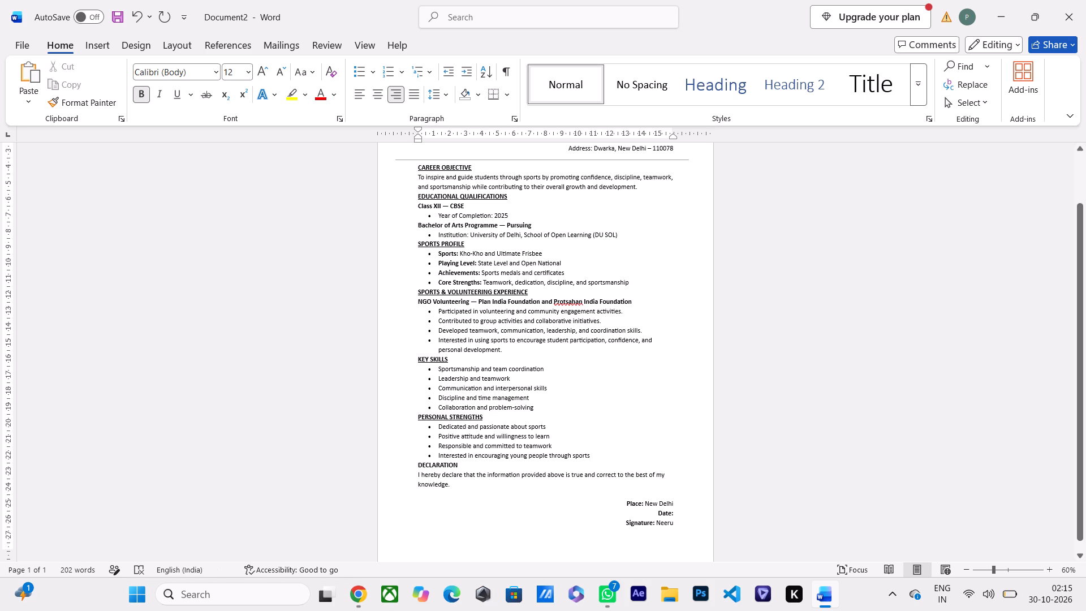
pyautogui.moveTo(415, 466); pyautogui.dragTo(436, 464)
pyautogui.moveTo(436, 464); pyautogui.dragTo(462, 467)
pyautogui.hotkey('ctrl', 'u')
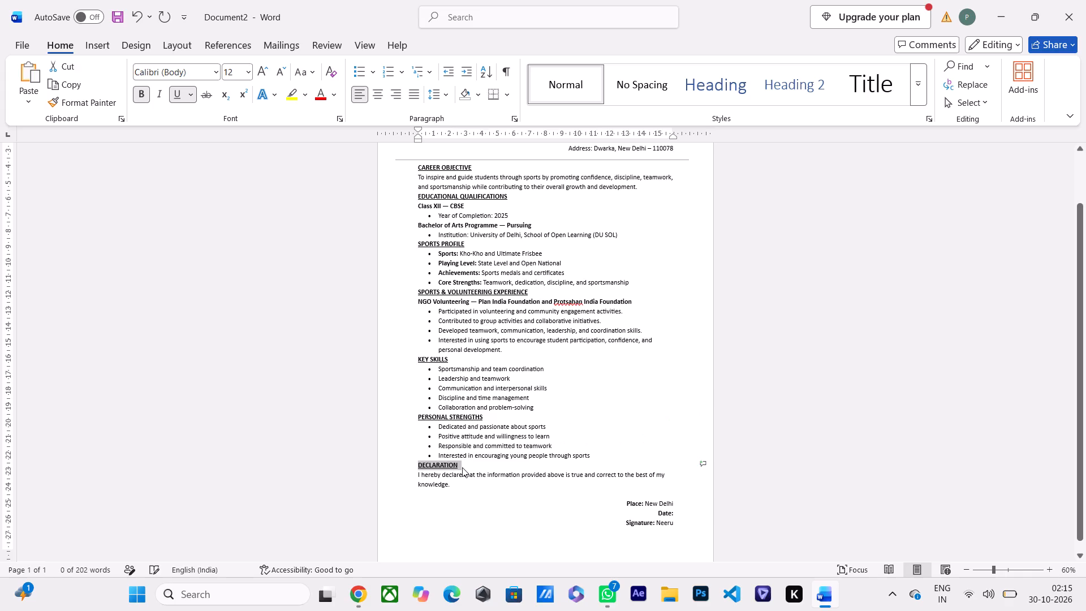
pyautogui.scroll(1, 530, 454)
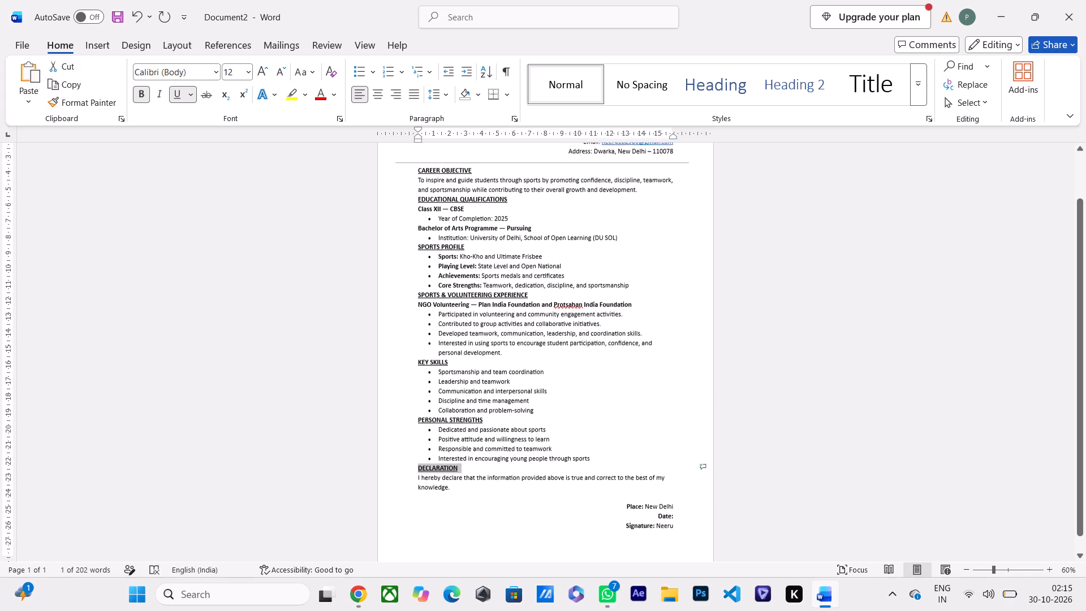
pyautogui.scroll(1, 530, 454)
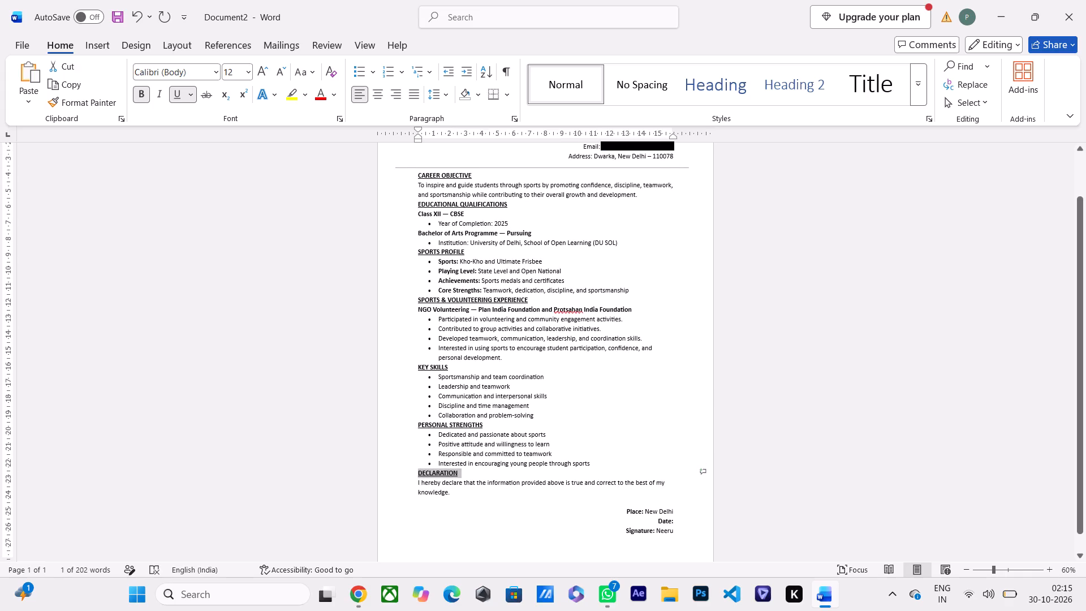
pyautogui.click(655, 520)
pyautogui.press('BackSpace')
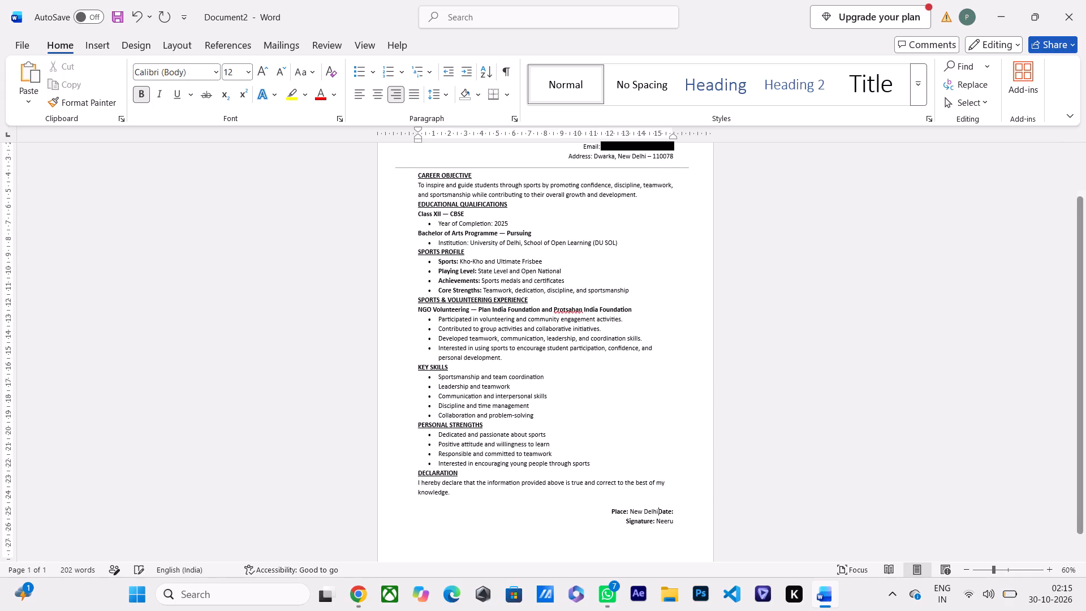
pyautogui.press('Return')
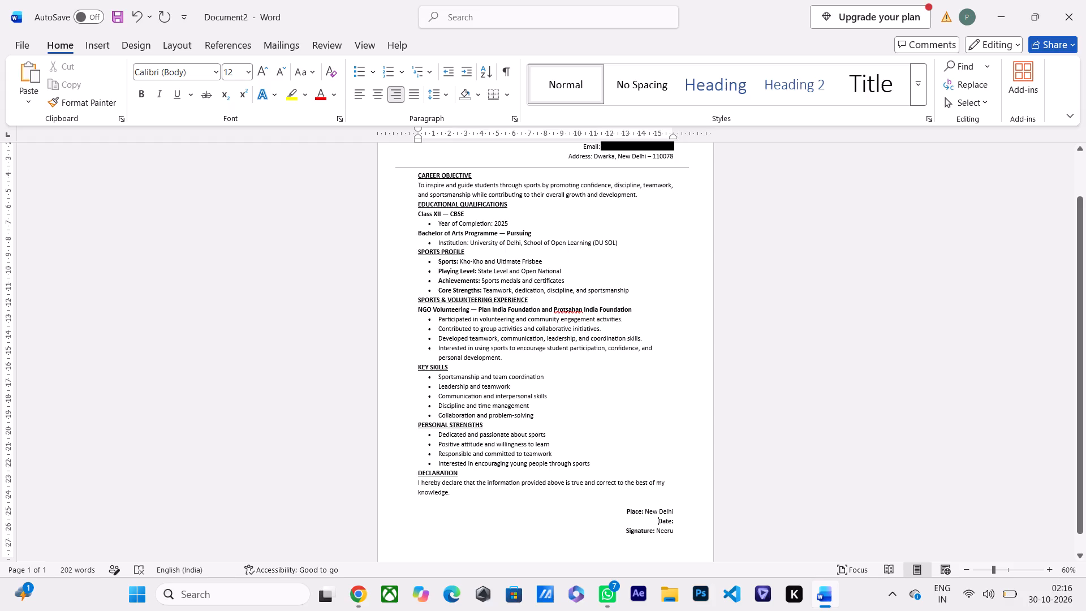
# Left-align the Place and Date lines of the sign-off and right-align the Signature line.
pyautogui.moveTo(676, 519); pyautogui.dragTo(623, 506)
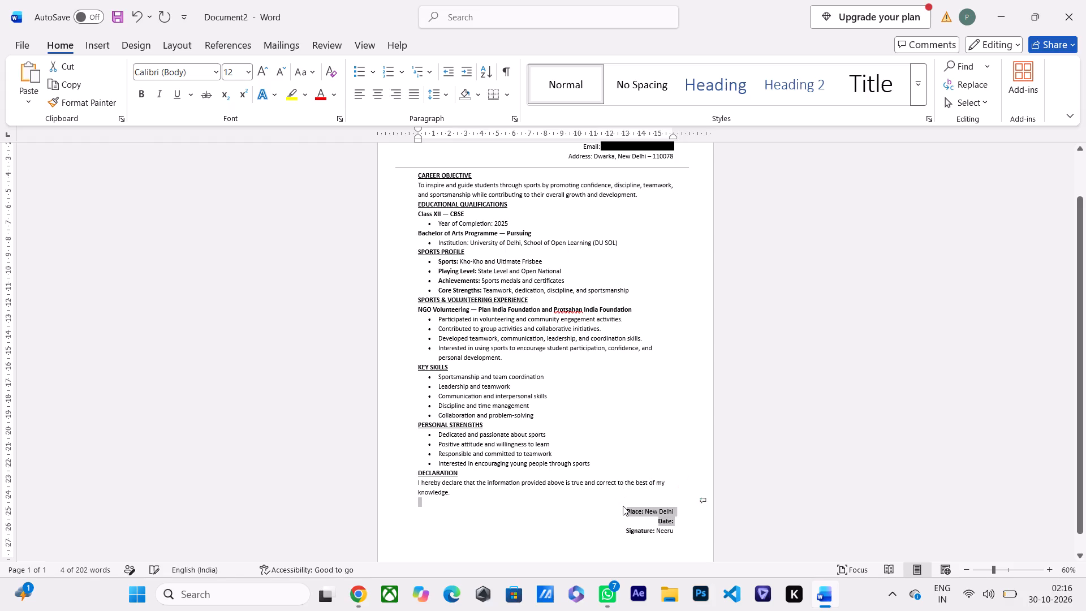
pyautogui.hotkey('ctrl', 'l')
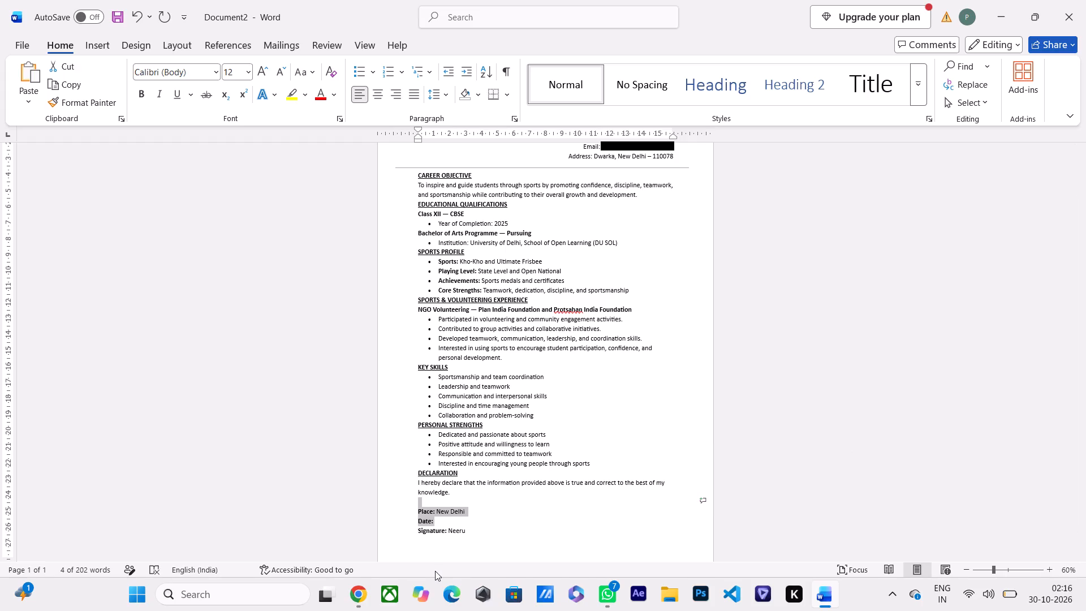
pyautogui.click(435, 571)
pyautogui.click(447, 546)
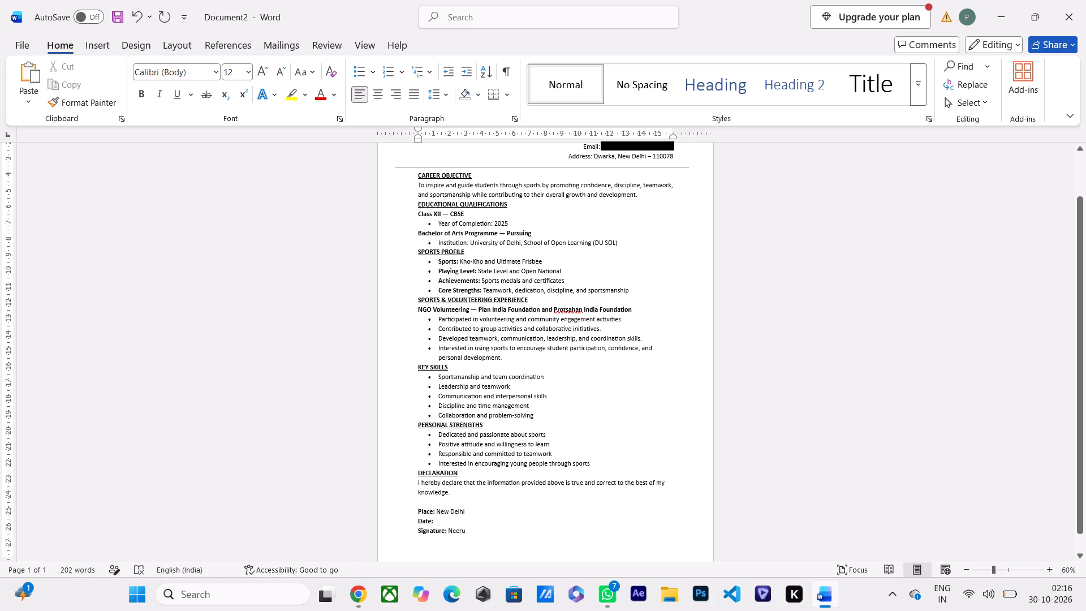
pyautogui.moveTo(417, 533); pyautogui.dragTo(462, 532)
pyautogui.hotkey('ctrl', 'r')
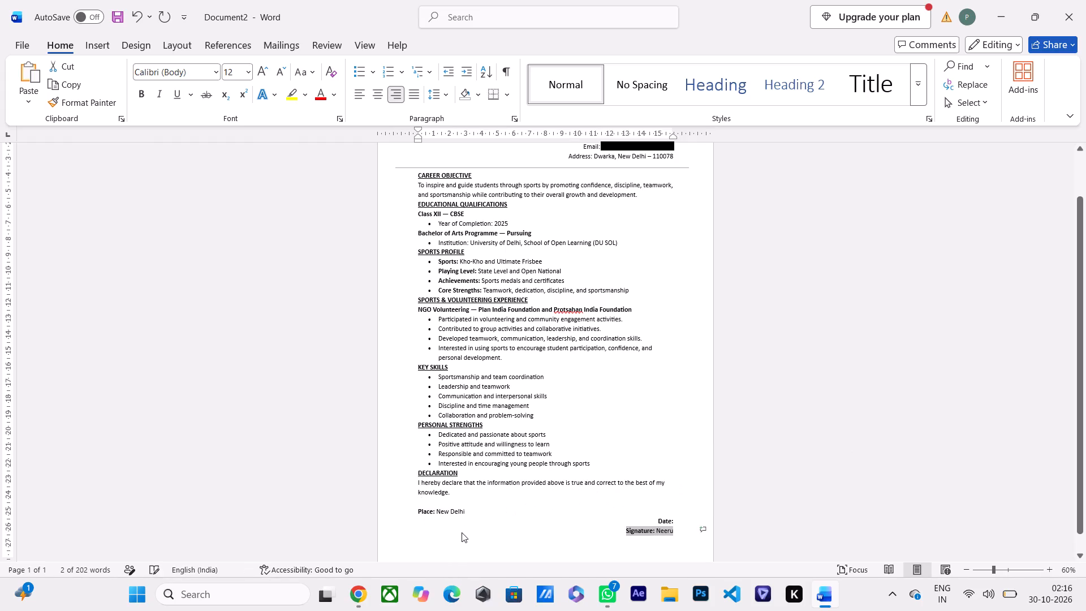
# Delete the Date label above the Signature line.
pyautogui.click(680, 517)
pyautogui.press('BackSpace')
pyautogui.press('BackSpace')
pyautogui.press('BackSpace')
pyautogui.press('BackSpace')
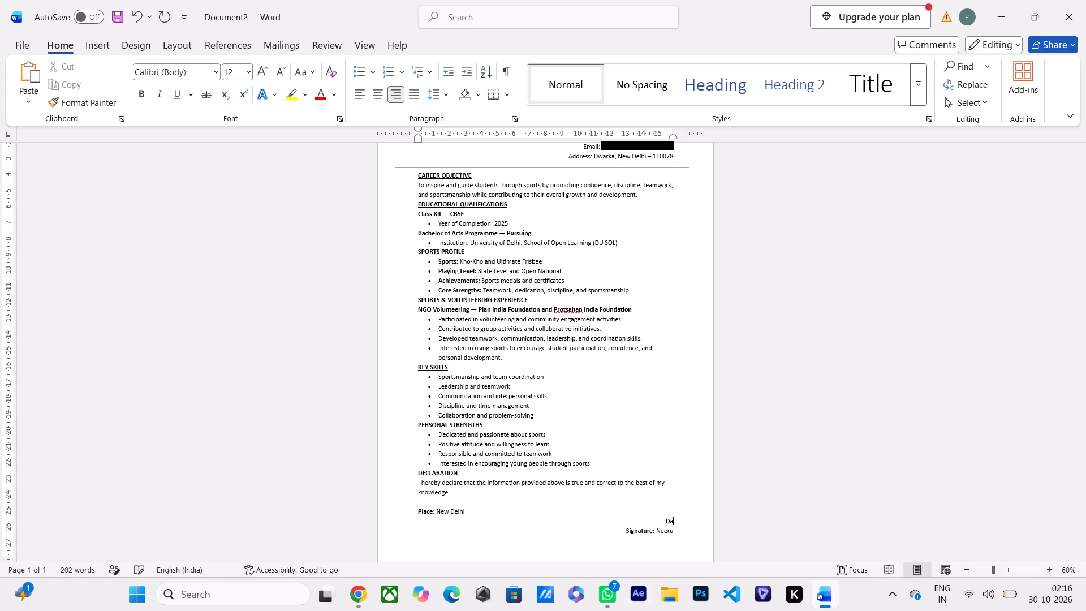
pyautogui.press('BackSpace')
pyautogui.press('BackSpace')
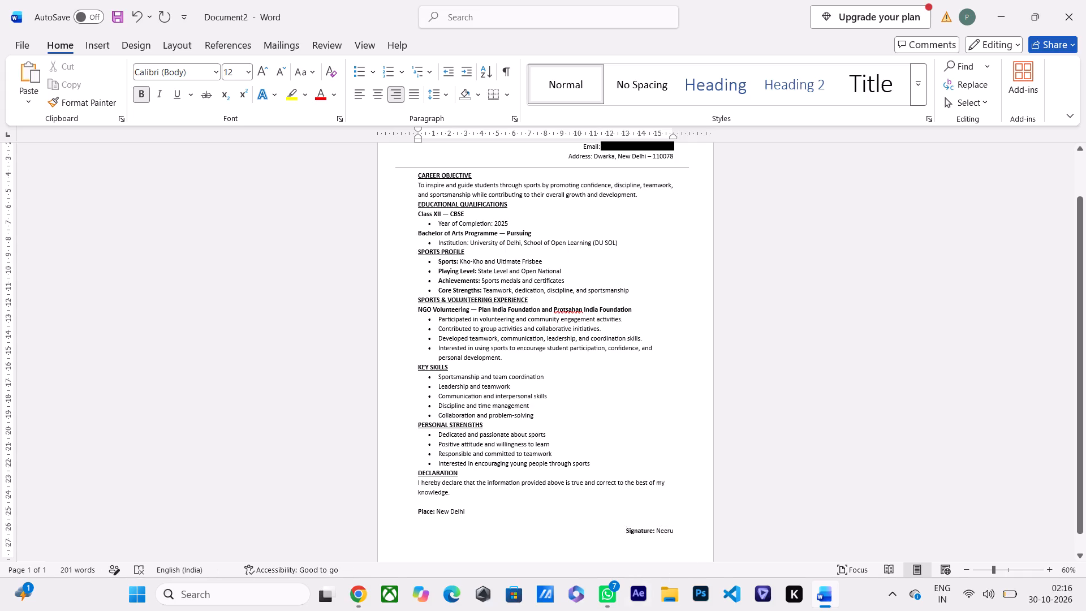
# Add a left-aligned line reading "Date:" in bold directly below the Place line.
pyautogui.click(469, 514)
pyautogui.press('Return')
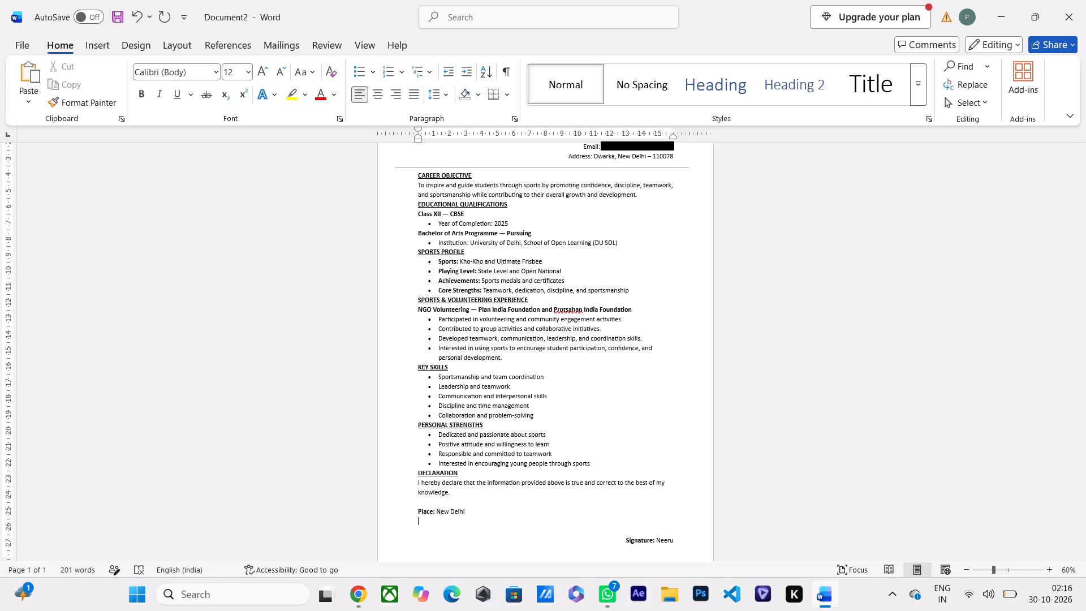
pyautogui.write('Date')
pyautogui.press(';')
pyautogui.press('F12')
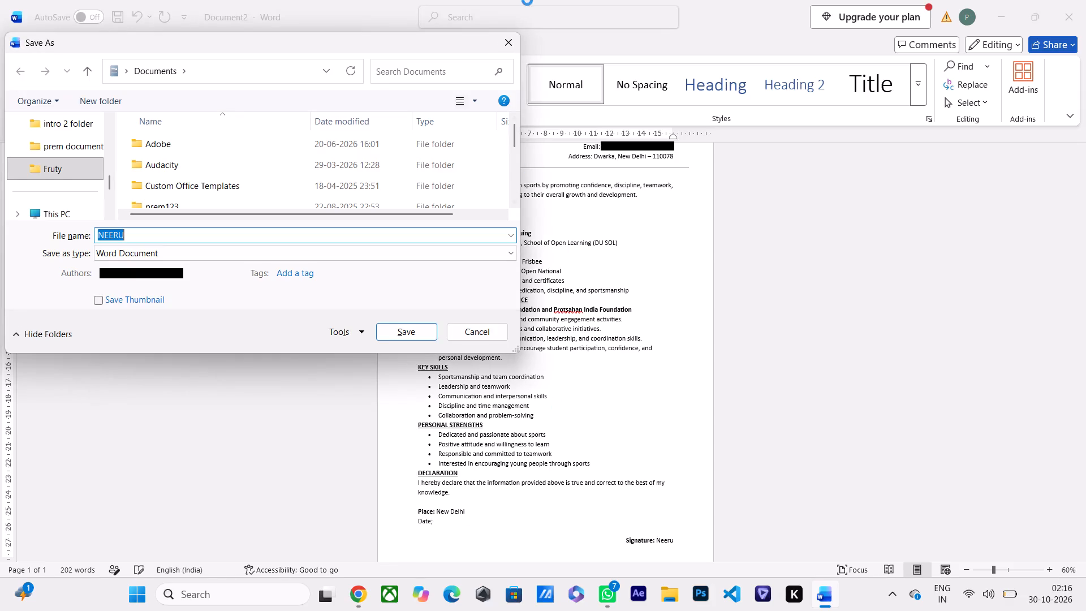
pyautogui.click(507, 42)
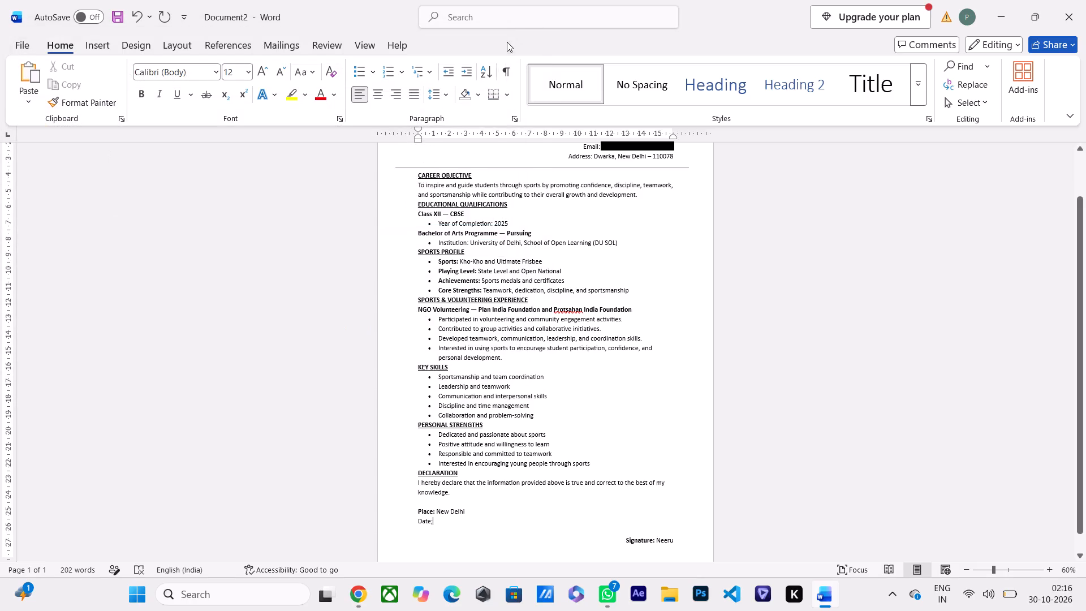
pyautogui.press('BackSpace')
pyautogui.hotkey('shift', ':')
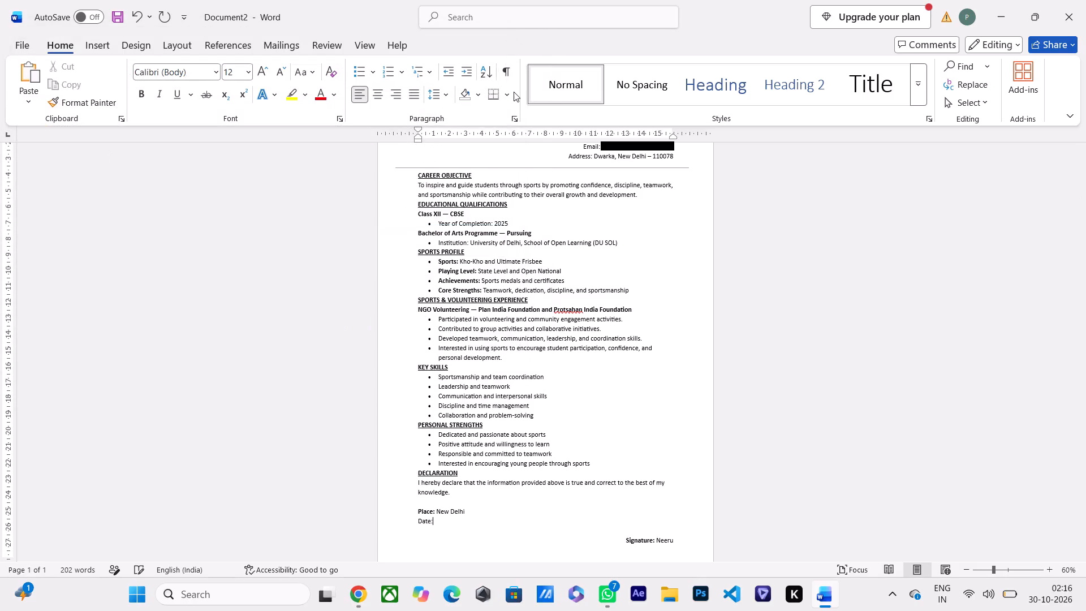
pyautogui.hotkey('ctrl', 'shift', 'Left')
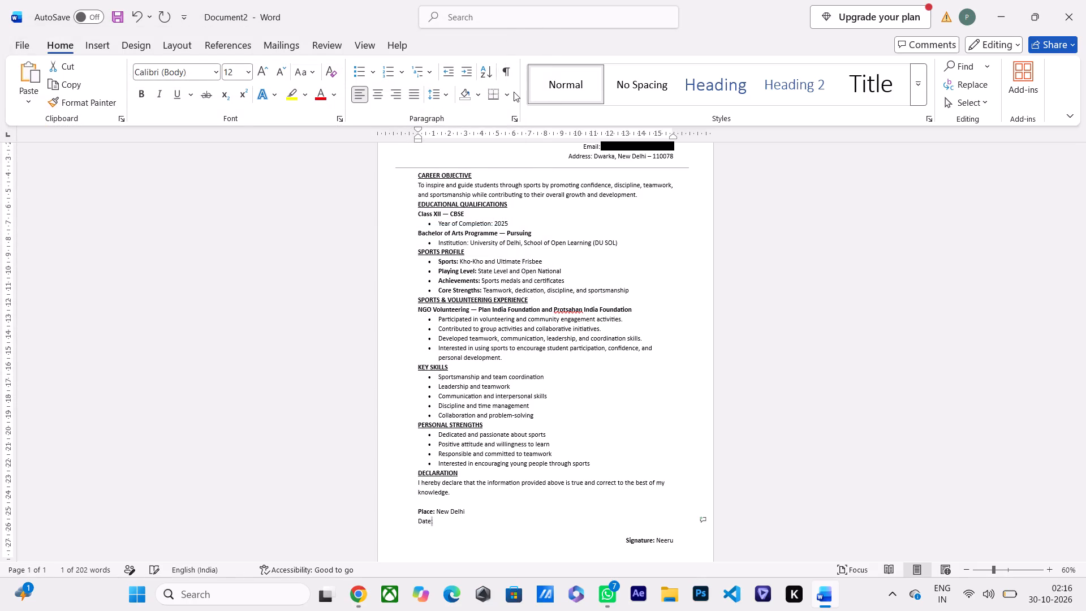
pyautogui.hotkey('ctrl', 'b')
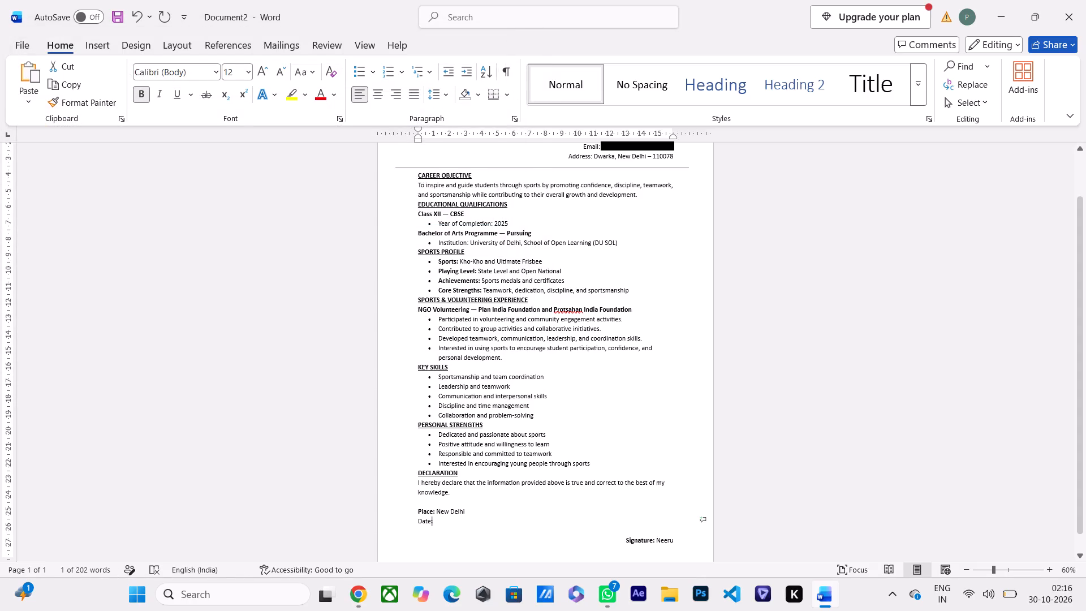
pyautogui.hotkey('ctrl', 'shift', 'Left')
pyautogui.hotkey('ctrl', 'b')
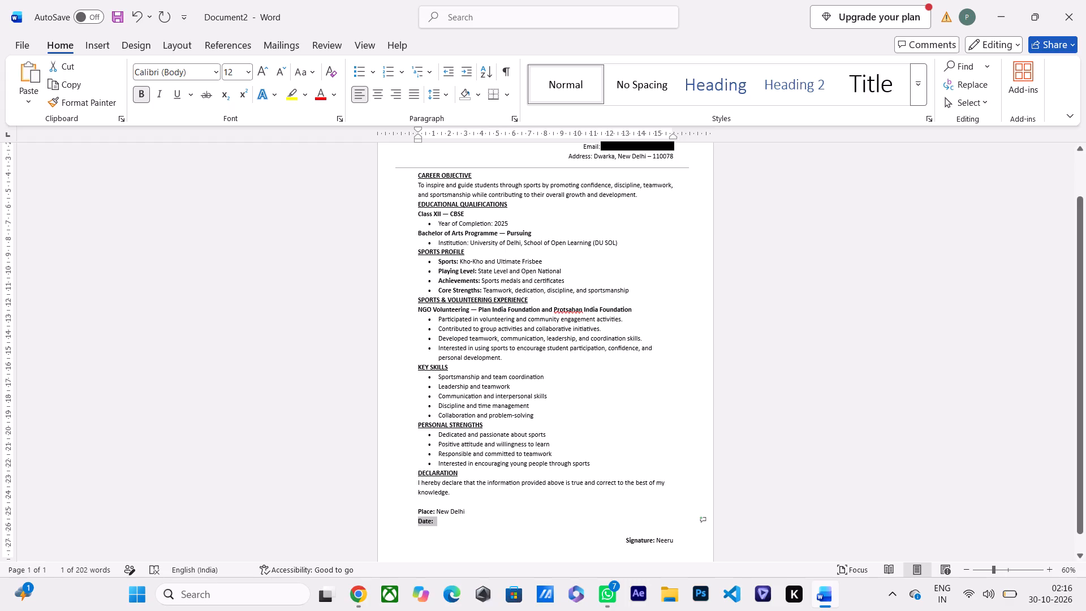
pyautogui.click(536, 527)
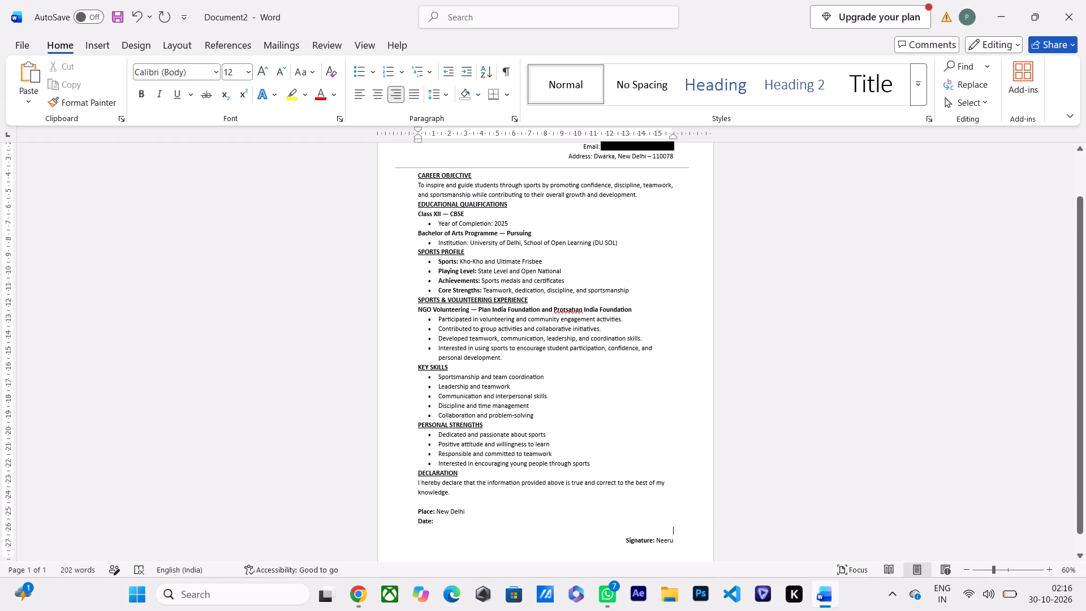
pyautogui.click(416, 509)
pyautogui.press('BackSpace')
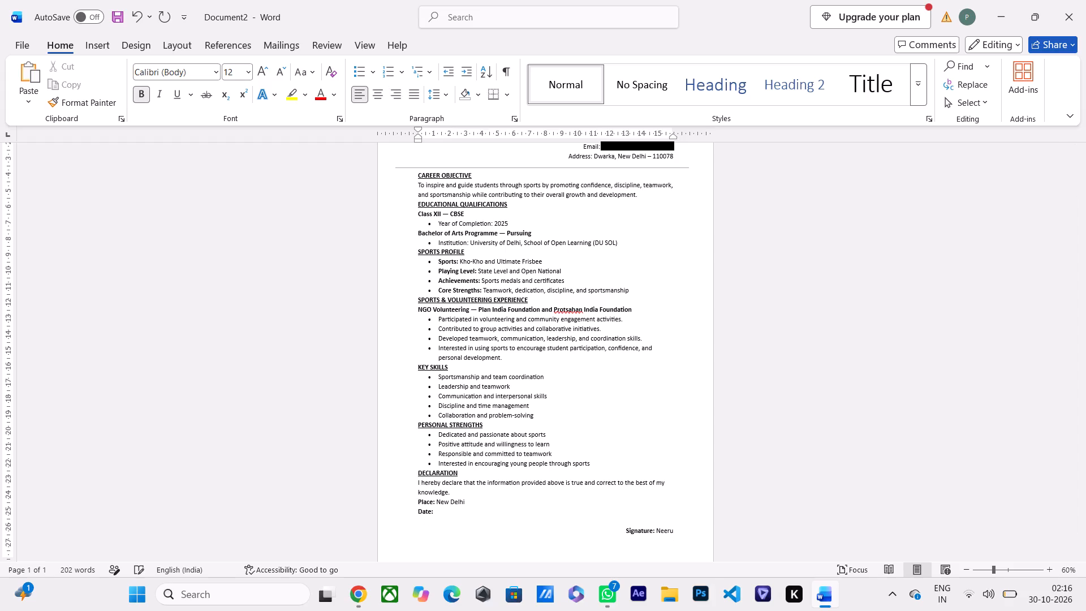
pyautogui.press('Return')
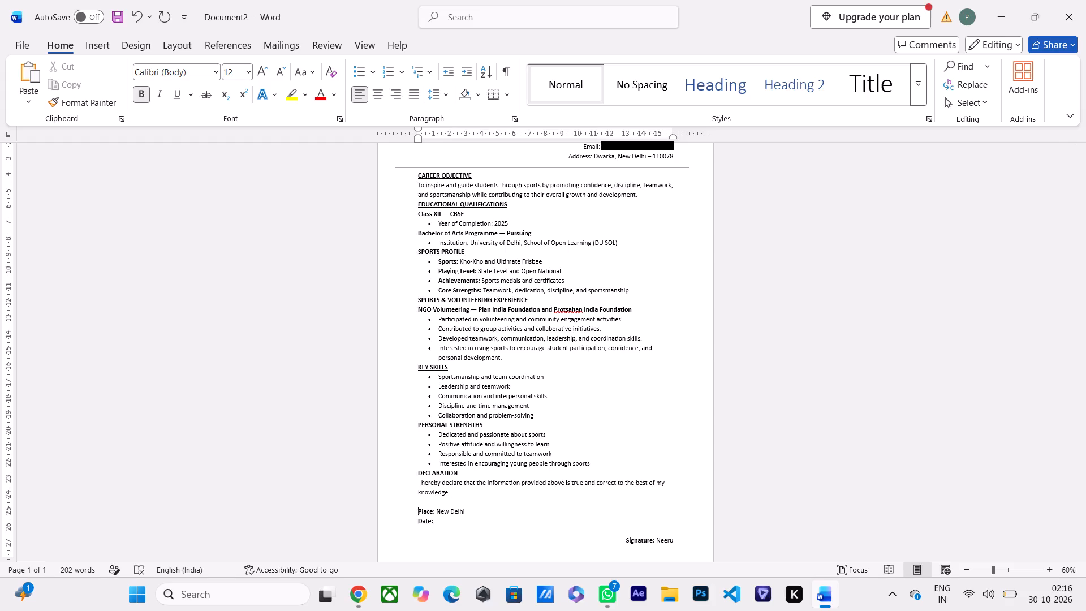
# Remove the empty line between the Date line and the Signature line.
pyautogui.click(624, 540)
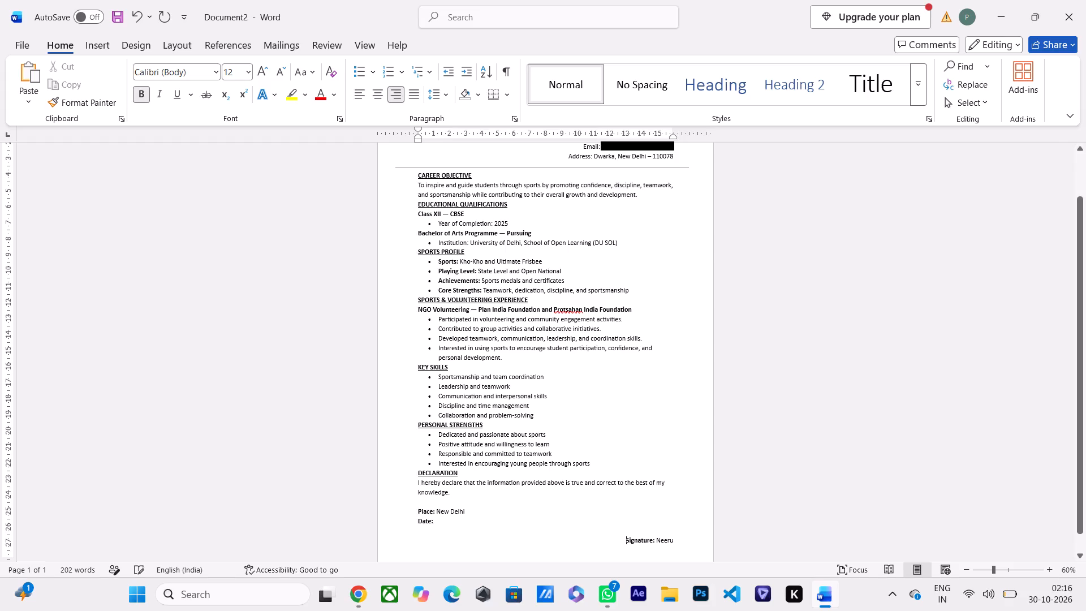
pyautogui.press('BackSpace')
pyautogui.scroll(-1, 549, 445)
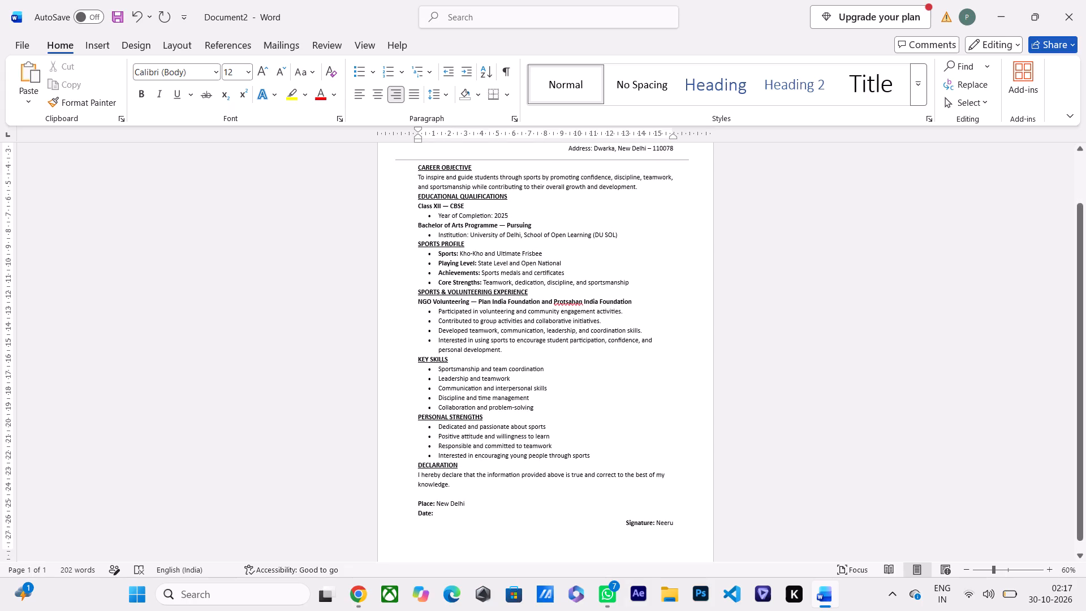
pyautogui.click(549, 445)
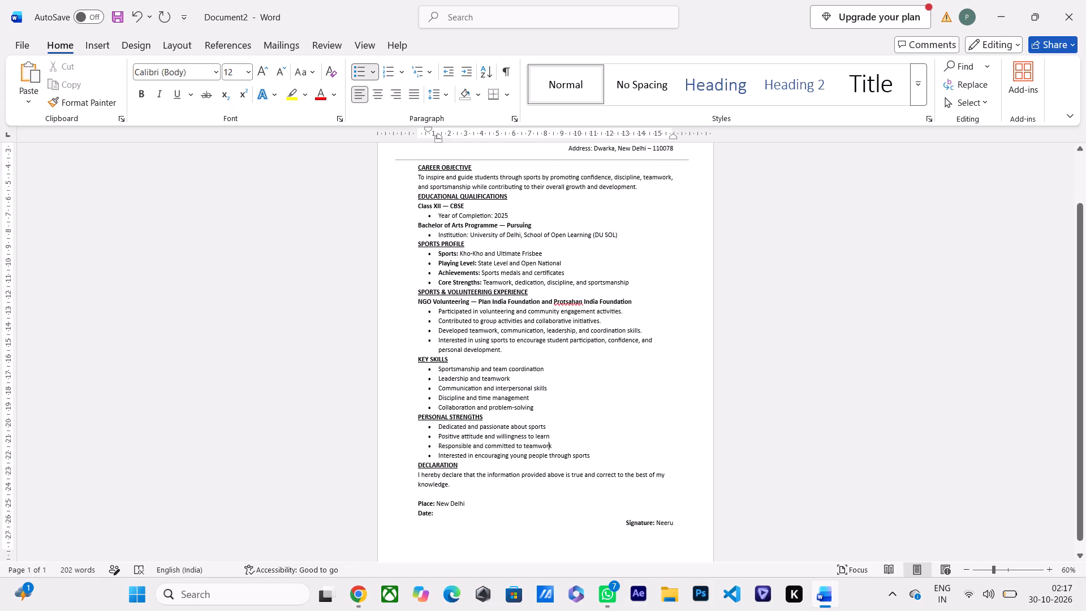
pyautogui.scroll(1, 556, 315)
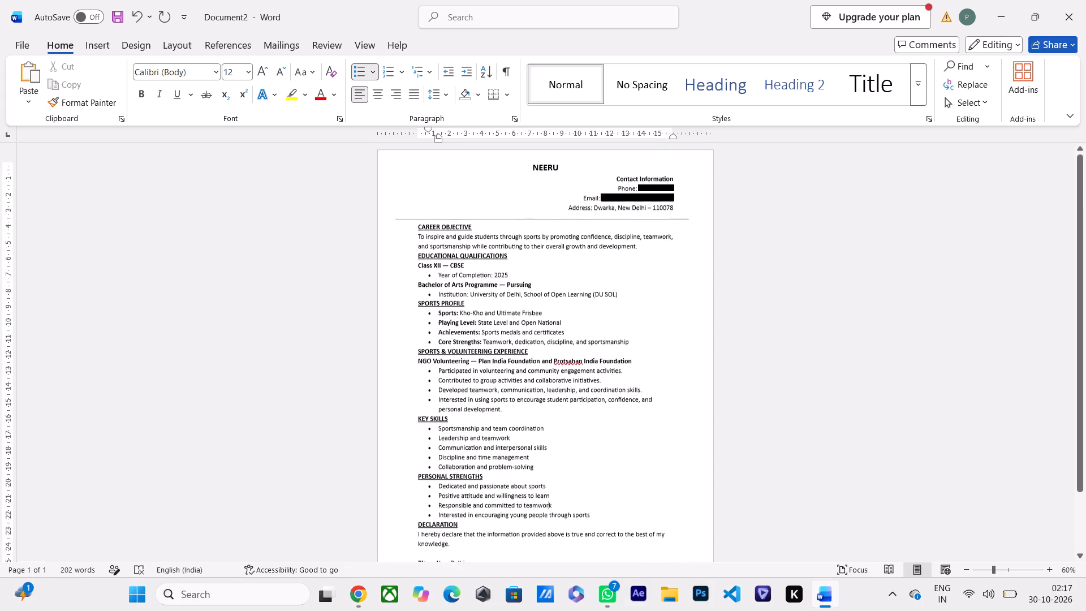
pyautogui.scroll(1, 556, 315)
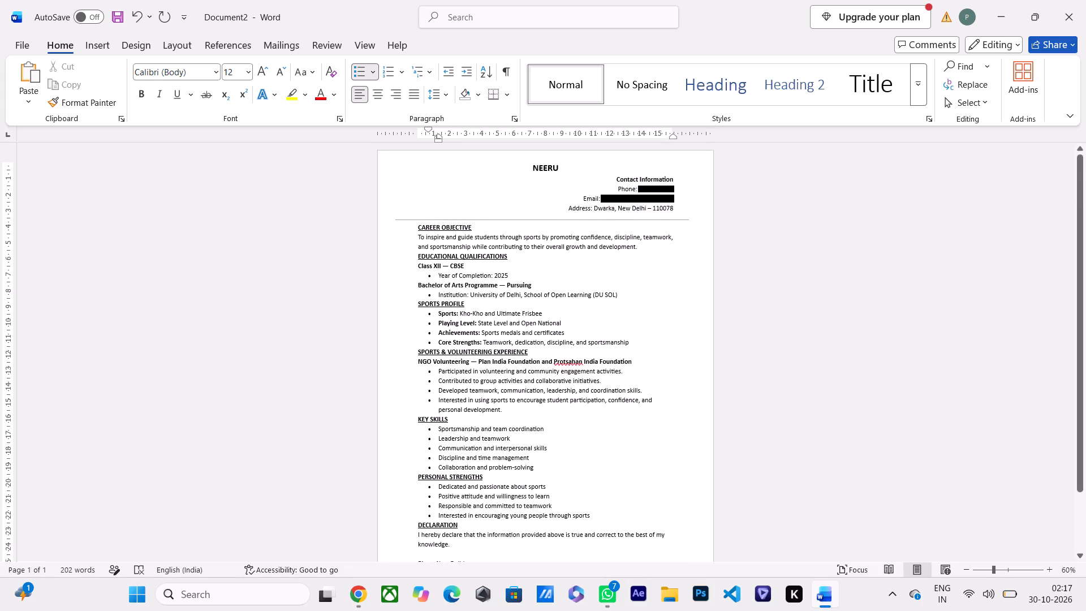
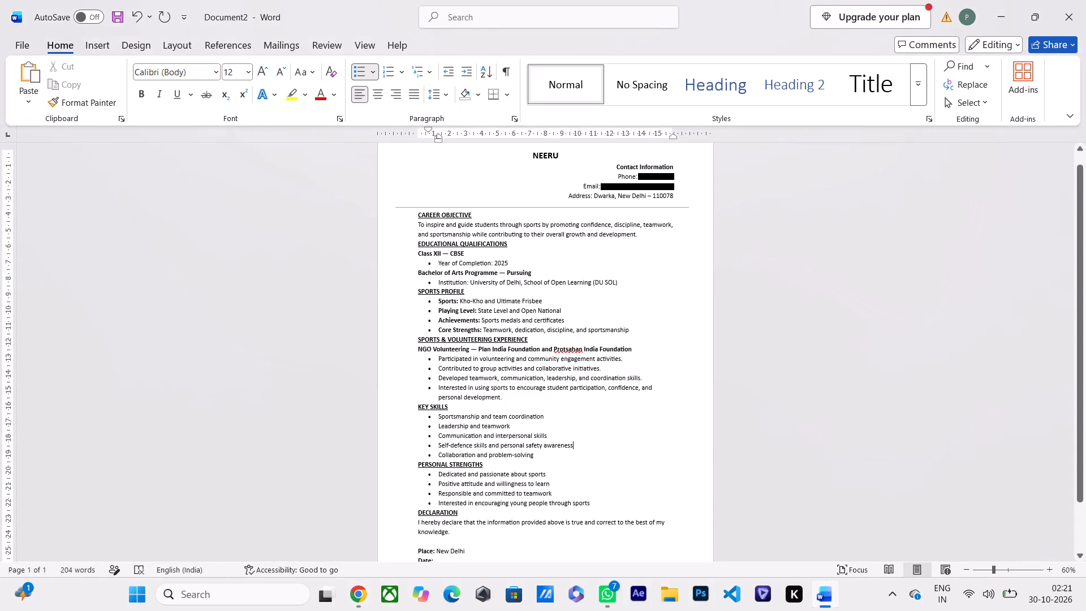
pyautogui.click(568, 321)
pyautogui.press('Return')
pyautogui.hotkey('ctrl', 'v')
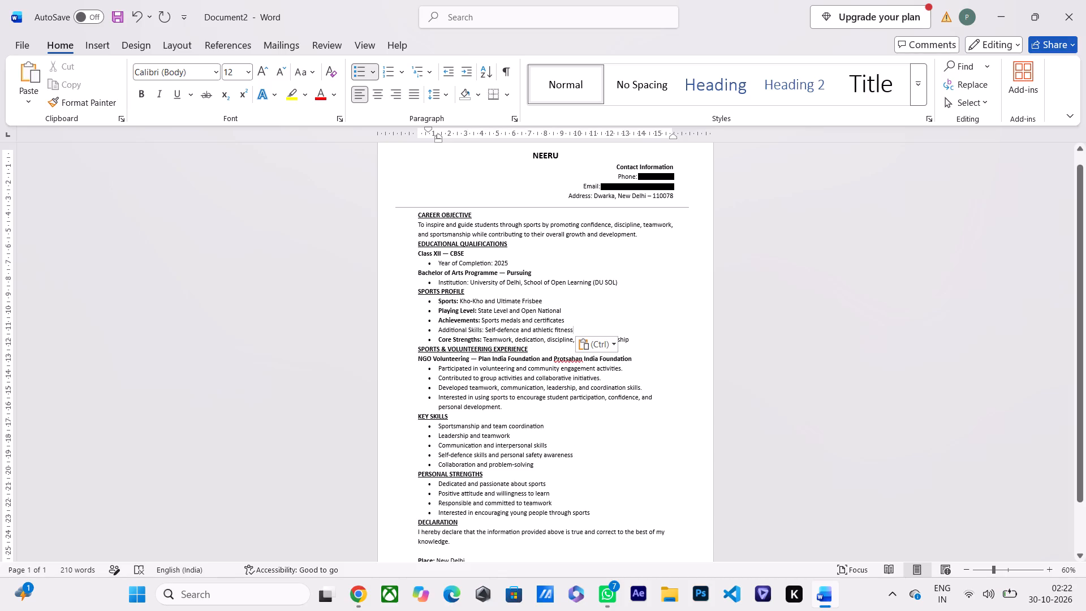
# Make the "Additional Skills" label in the Sports Profile bold.
pyautogui.scroll(1, 469, 332)
pyautogui.moveTo(480, 329); pyautogui.dragTo(476, 329)
pyautogui.moveTo(476, 329); pyautogui.dragTo(447, 328)
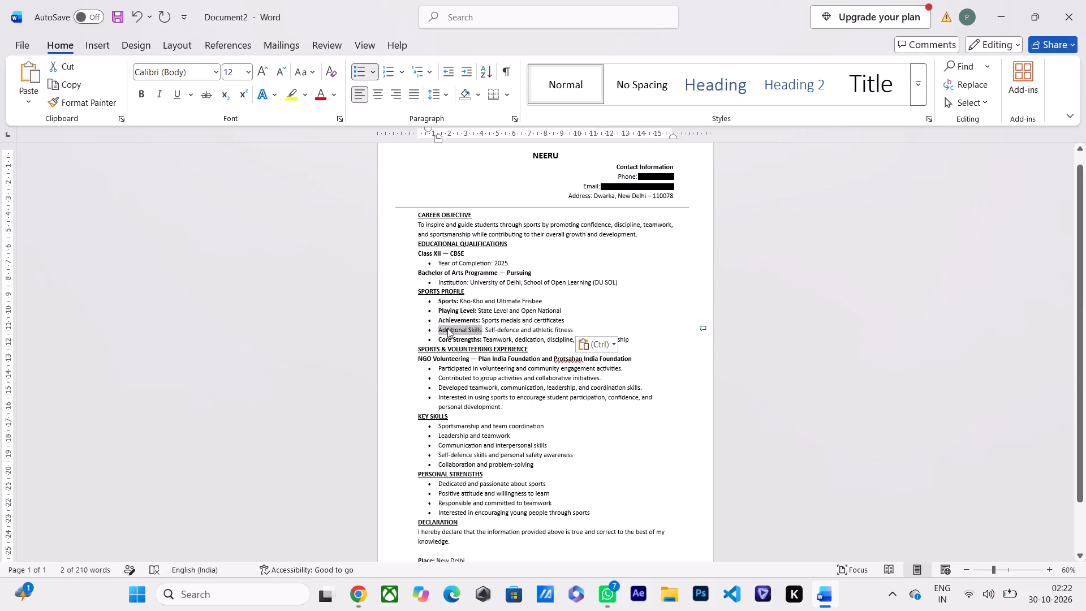
pyautogui.hotkey('ctrl', 'b')
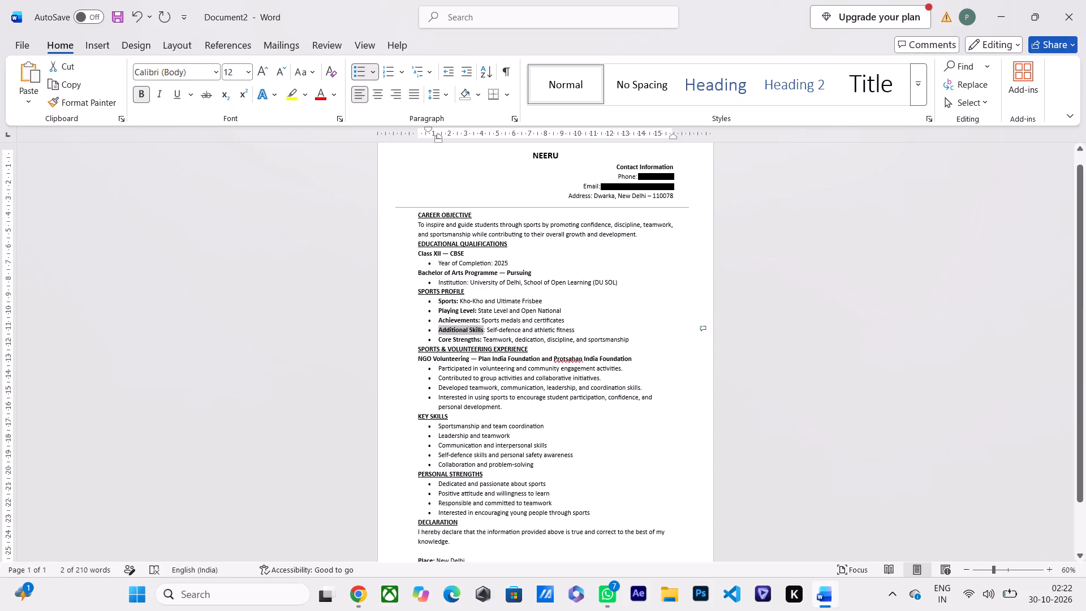
pyautogui.click(667, 319)
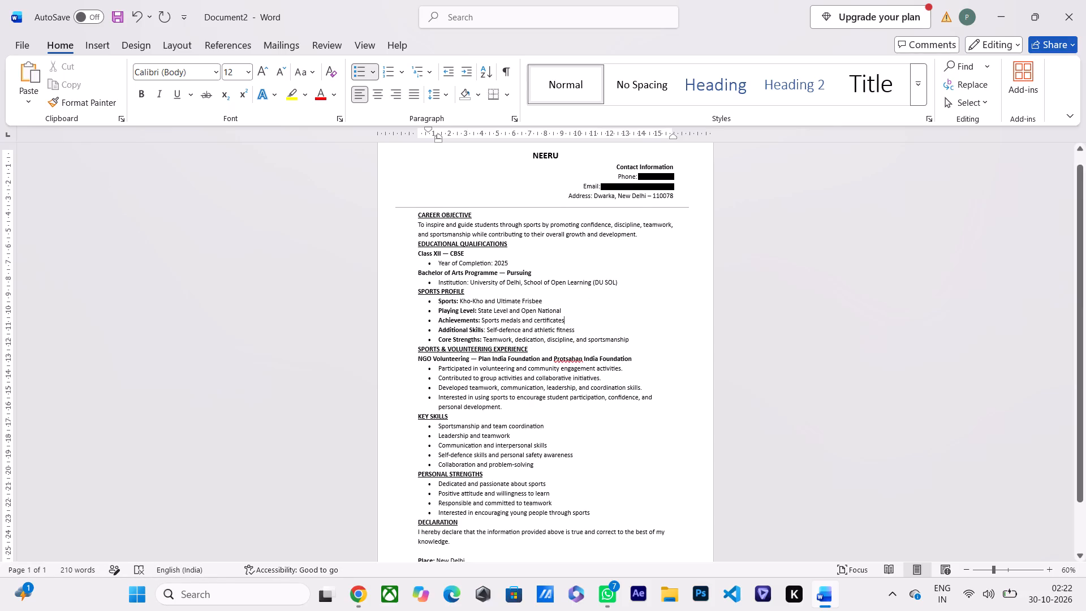
# Review the whole resume from the contact information to the signature, checking the updated sections and one-page layout.
pyautogui.scroll(-1, 587, 307)
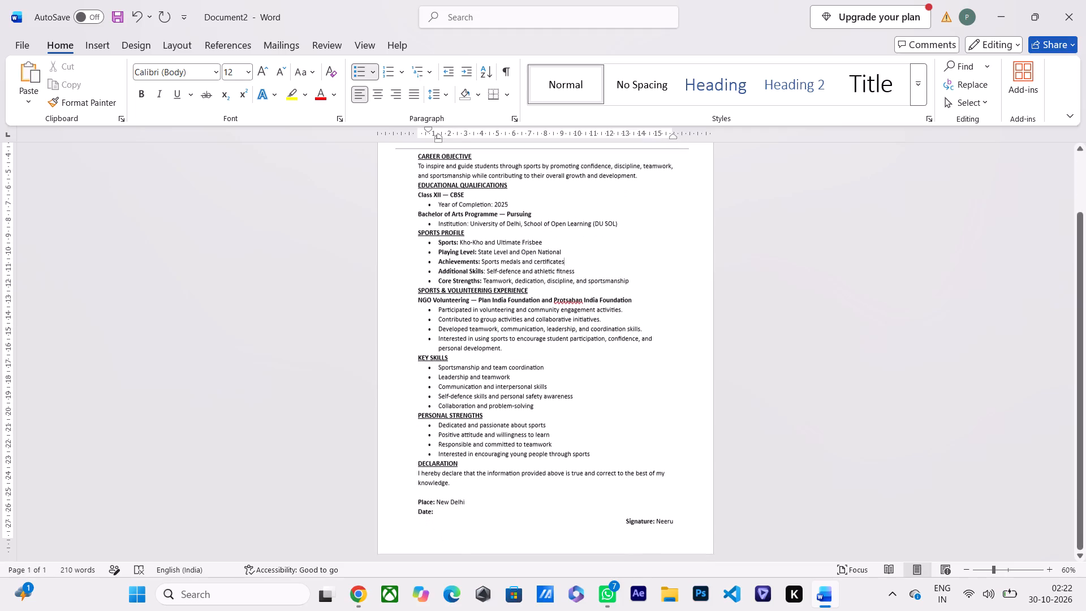
pyautogui.scroll(-1, 587, 307)
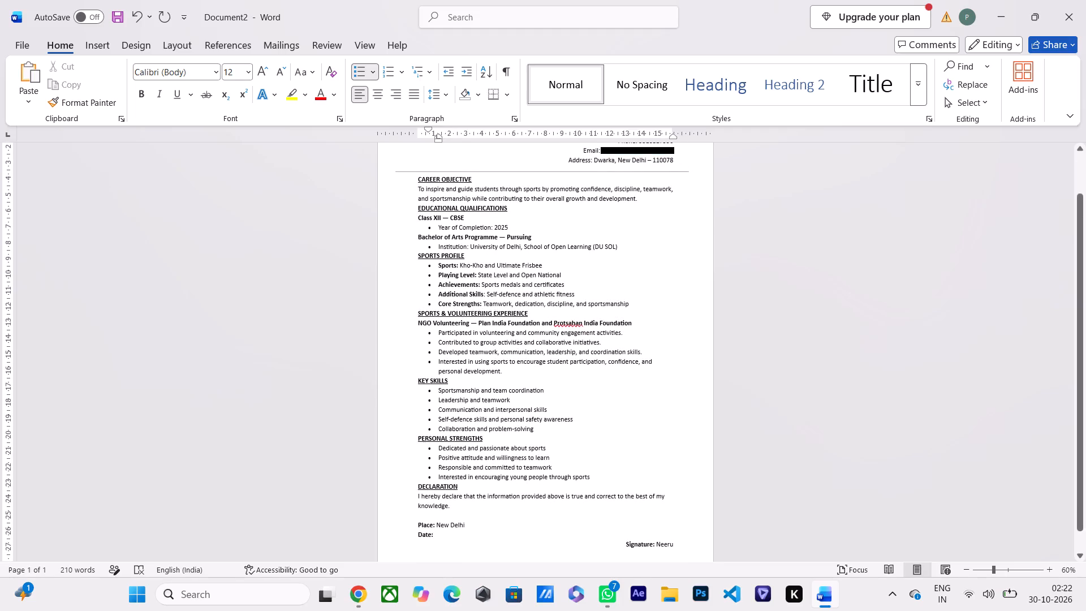
pyautogui.scroll(-1, 587, 307)
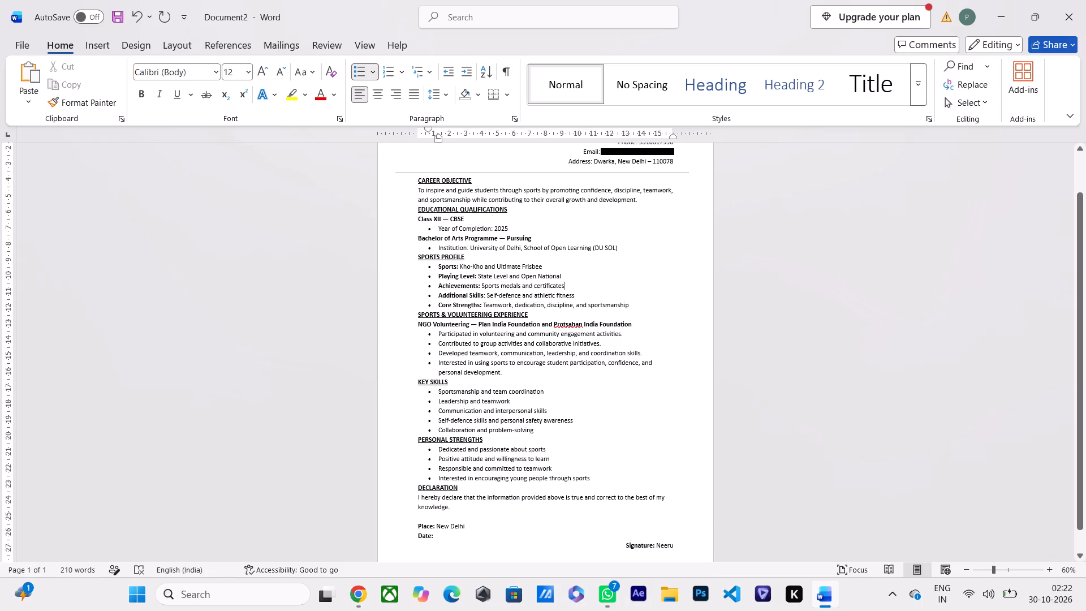
pyautogui.scroll(1, 511, 310)
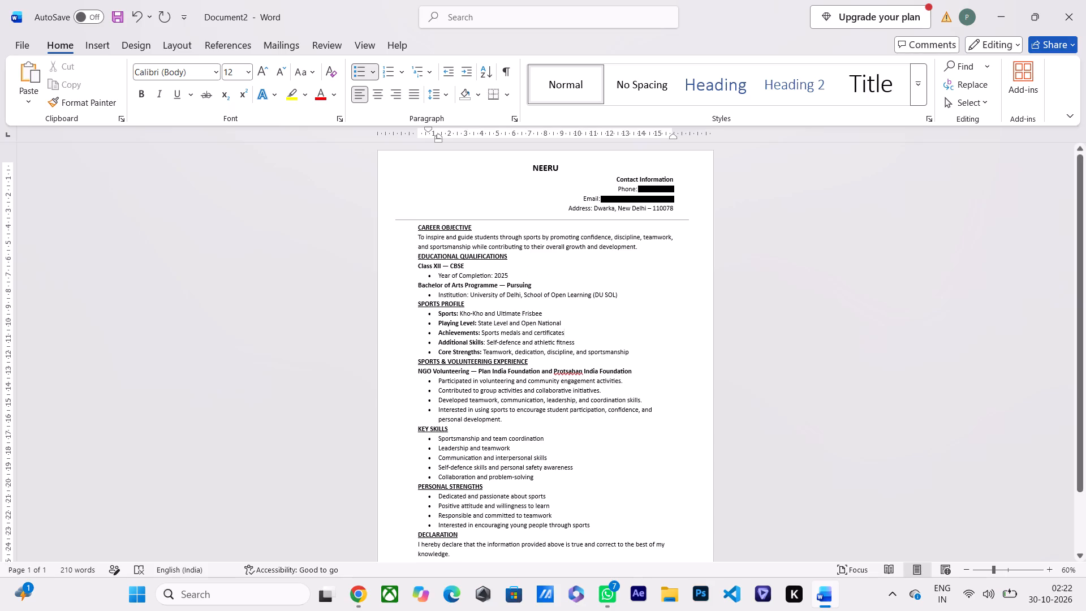
pyautogui.scroll(1, 511, 310)
pyautogui.scroll(-1, 511, 310)
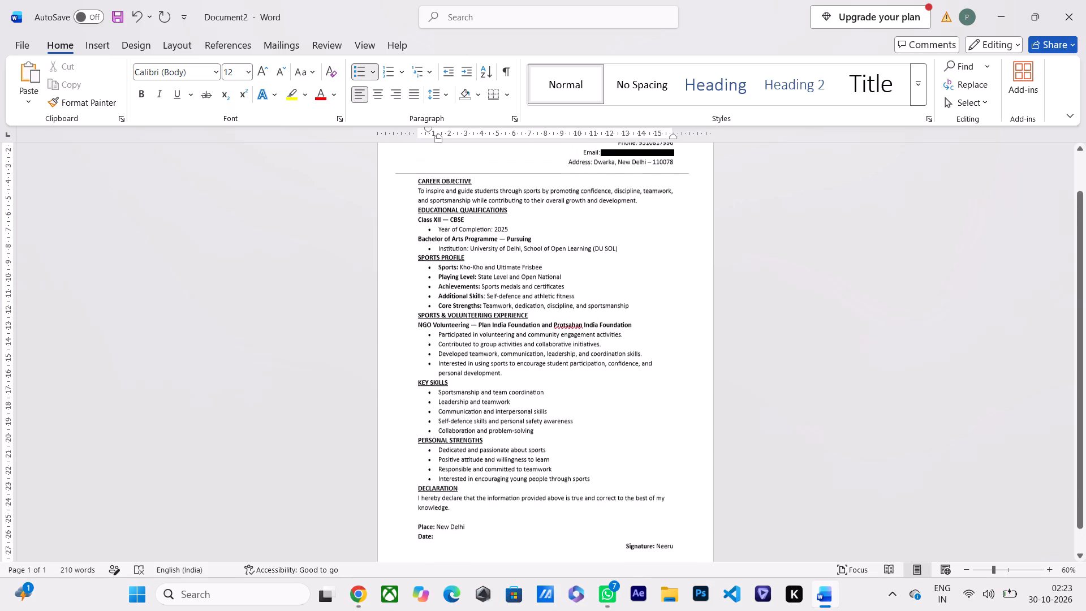
pyautogui.scroll(-1, 511, 310)
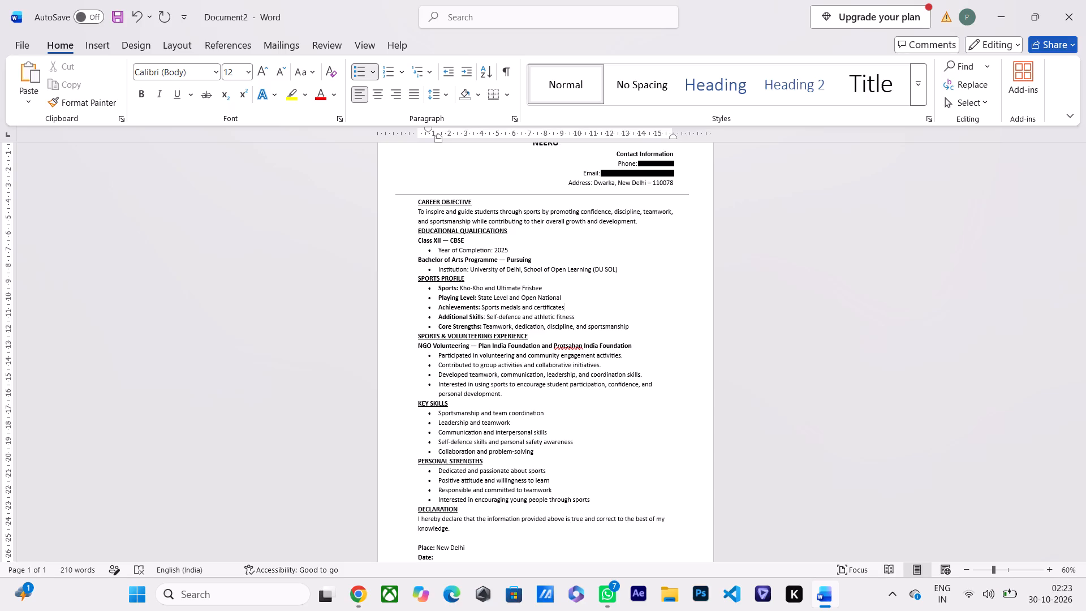
# Start saving the resume and set its file name to "NEERU sports resume".
pyautogui.scroll(3, 511, 310)
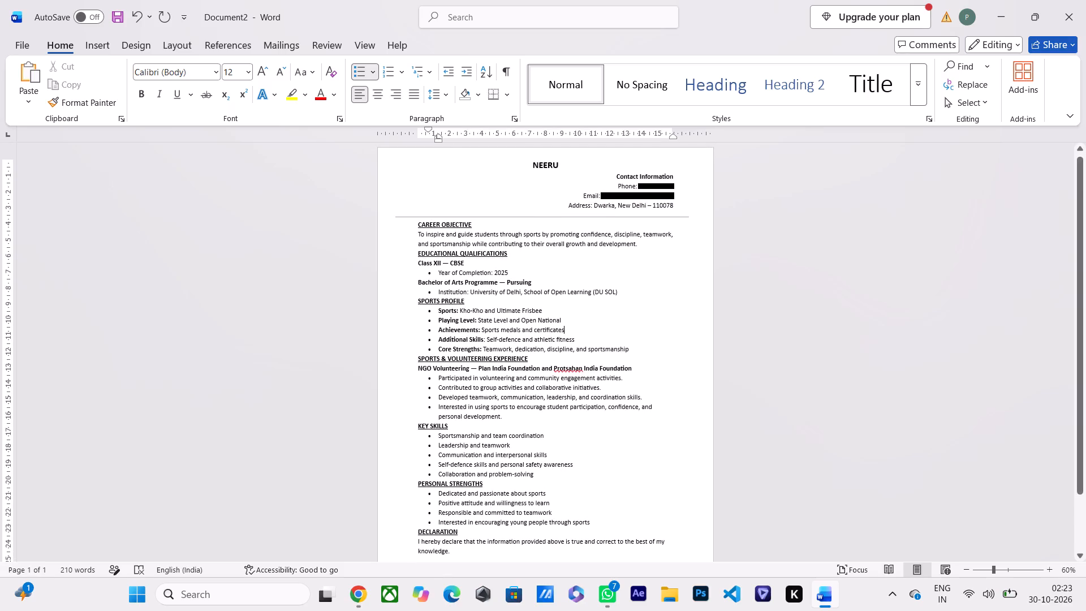
pyautogui.hotkey('ctrl', 's')
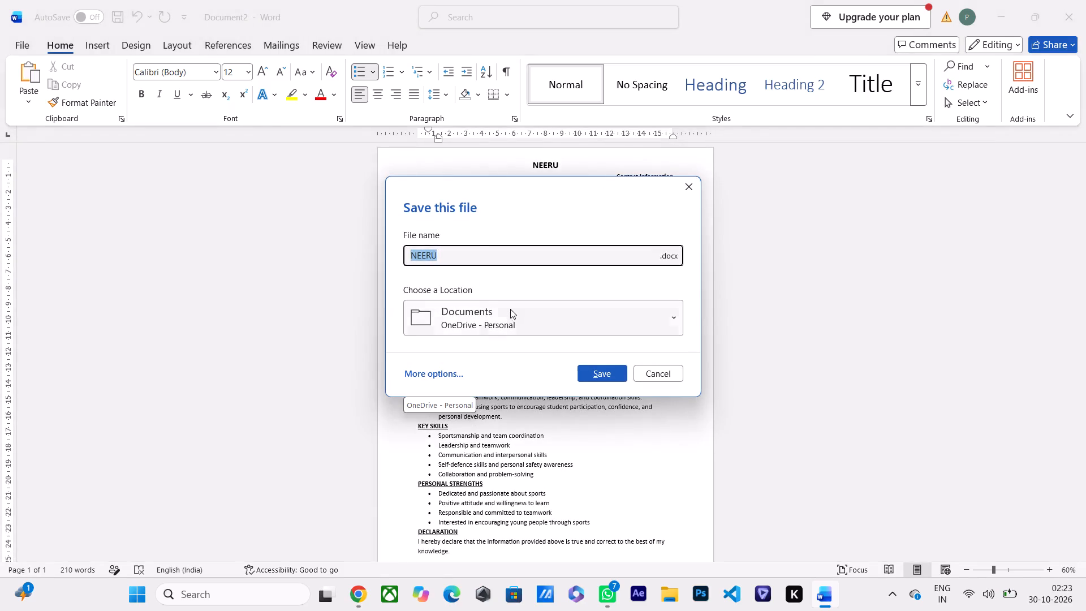
pyautogui.click(477, 249)
pyautogui.click(466, 258)
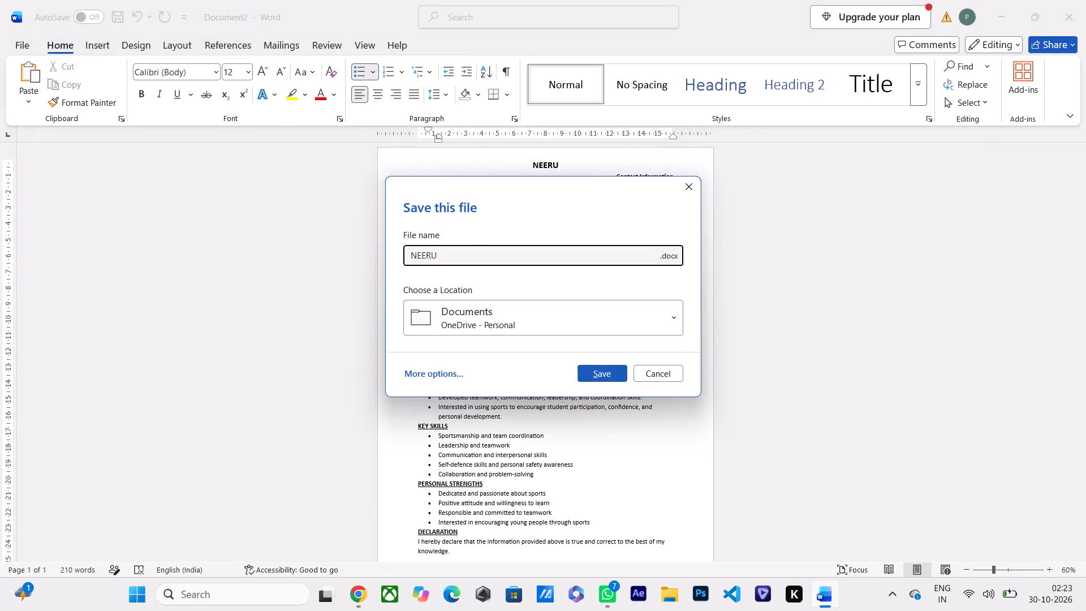
pyautogui.press('space')
pyautogui.write('sports')
pyautogui.press('space')
pyautogui.press('s')
pyautogui.press('BackSpace')
pyautogui.write('resume')
# Choose the local Desktop folder and PDF (*.pdf) format, and save the resume there.
pyautogui.click(445, 312)
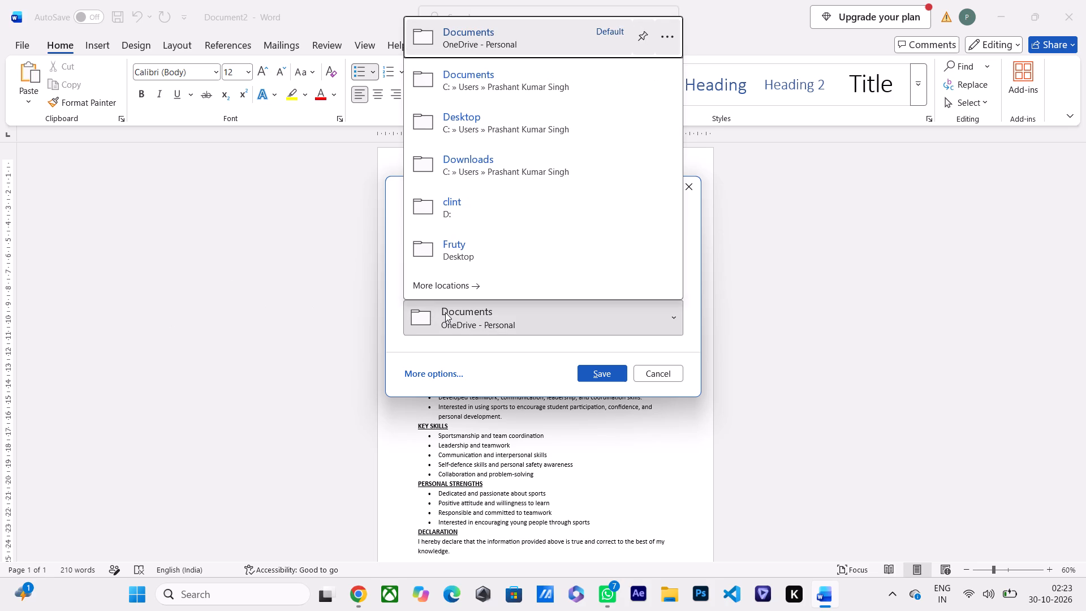
pyautogui.click(471, 119)
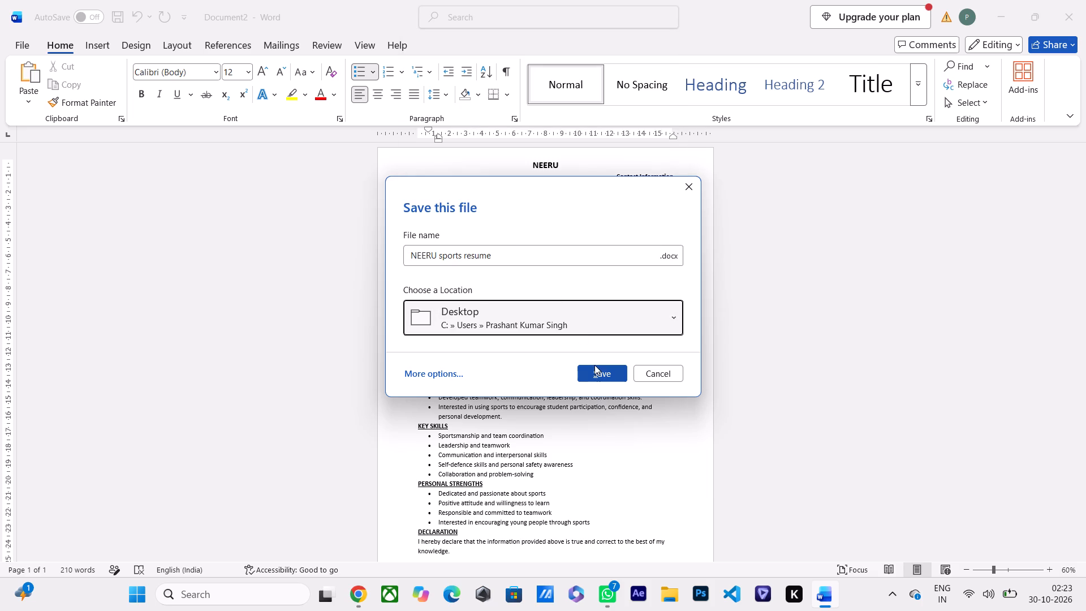
pyautogui.click(667, 254)
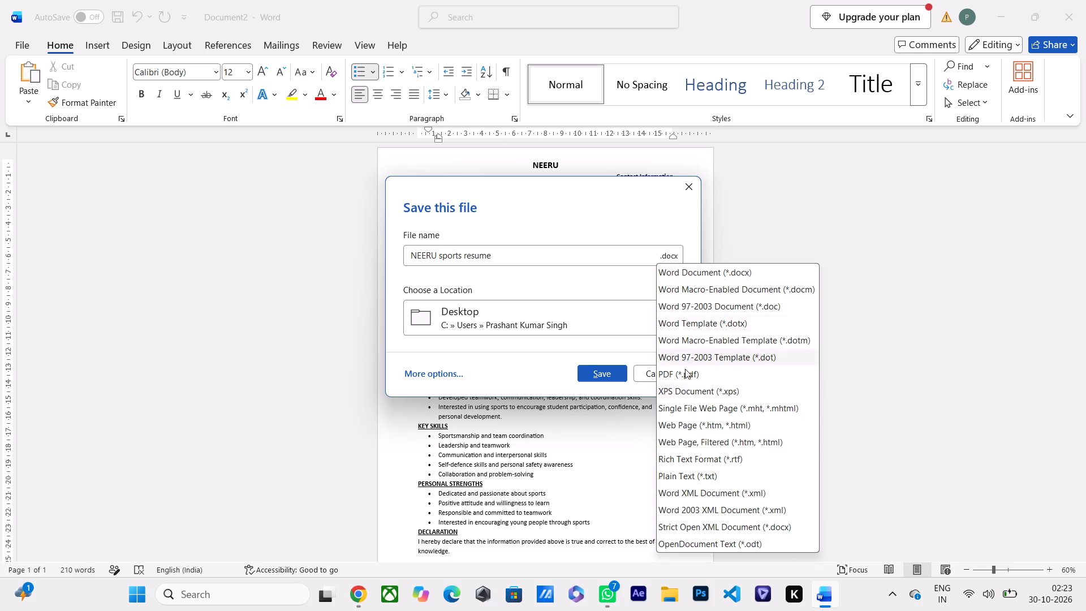
pyautogui.scroll(-4, 688, 451)
pyautogui.click(703, 374)
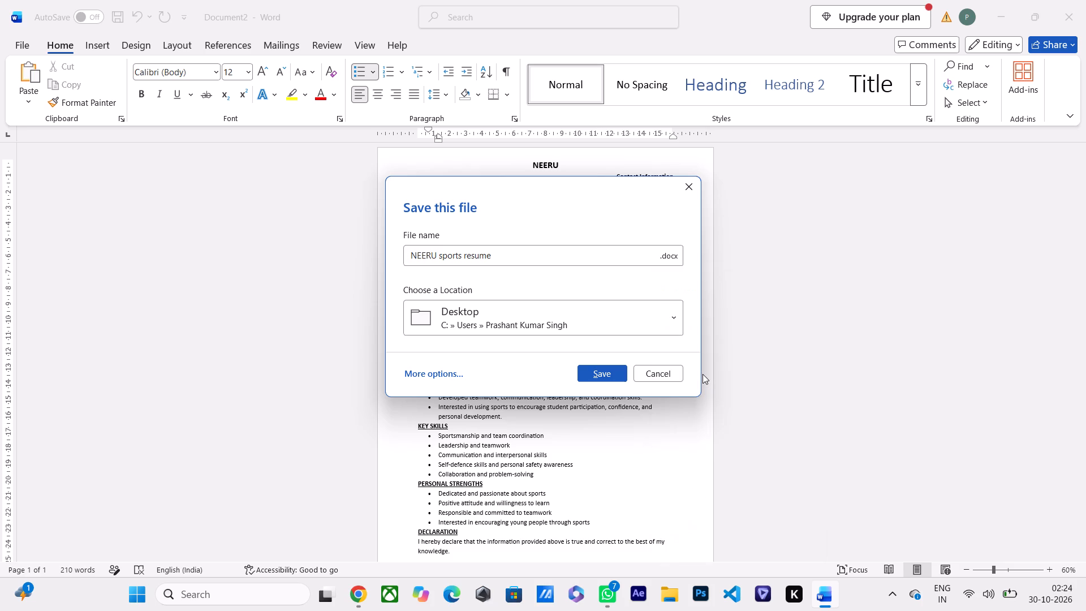
pyautogui.click(604, 372)
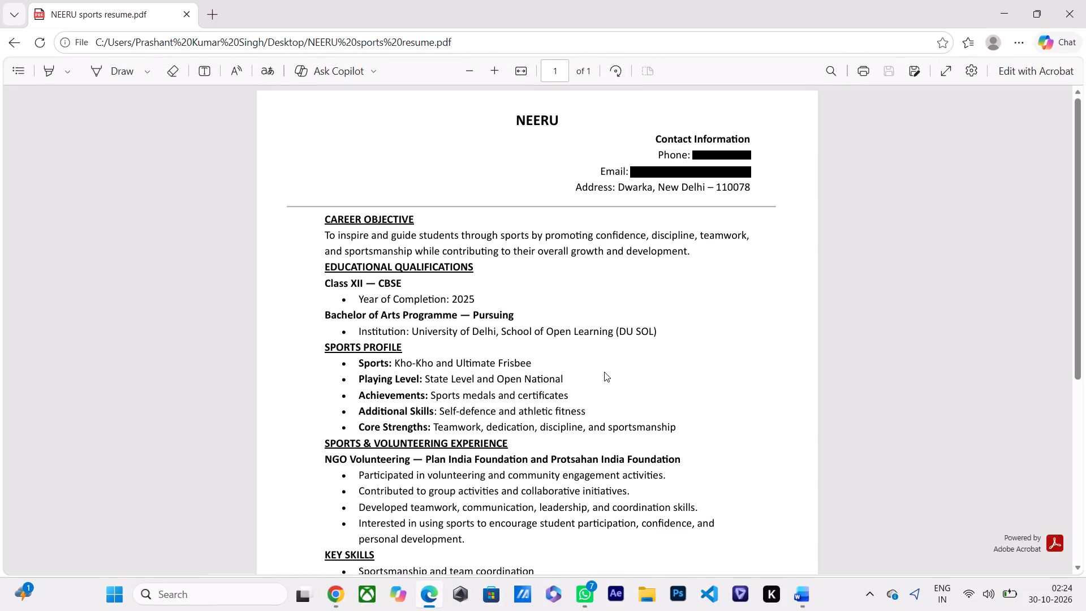
# Review the exported PDF in Edge, checking the header, section headings and updated skill bullets.
pyautogui.scroll(-4, 604, 372)
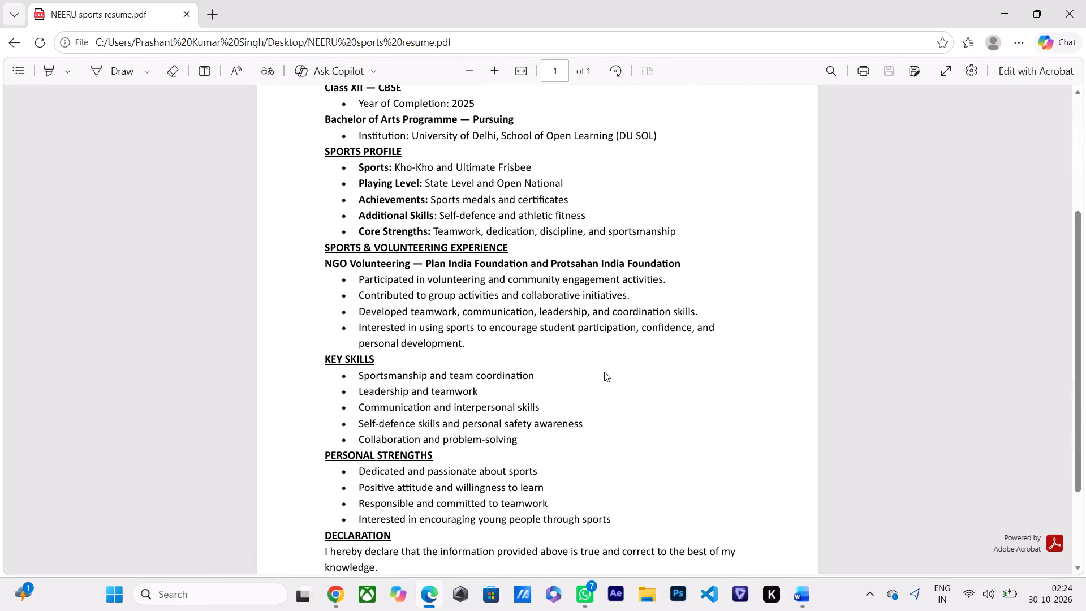
pyautogui.scroll(1, 604, 372)
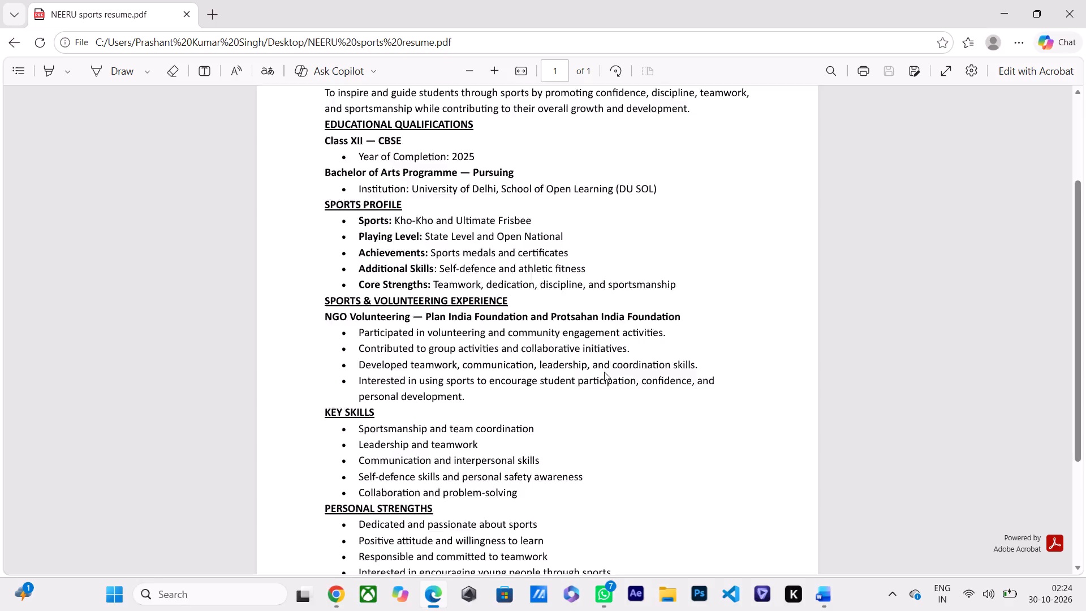
pyautogui.scroll(1, 604, 372)
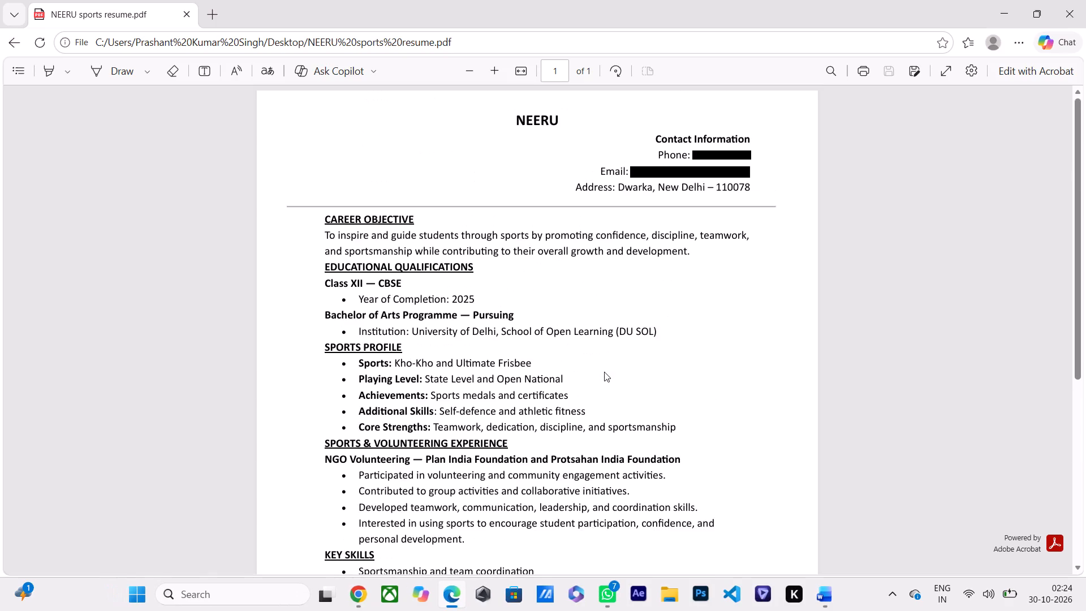
pyautogui.scroll(1, 604, 372)
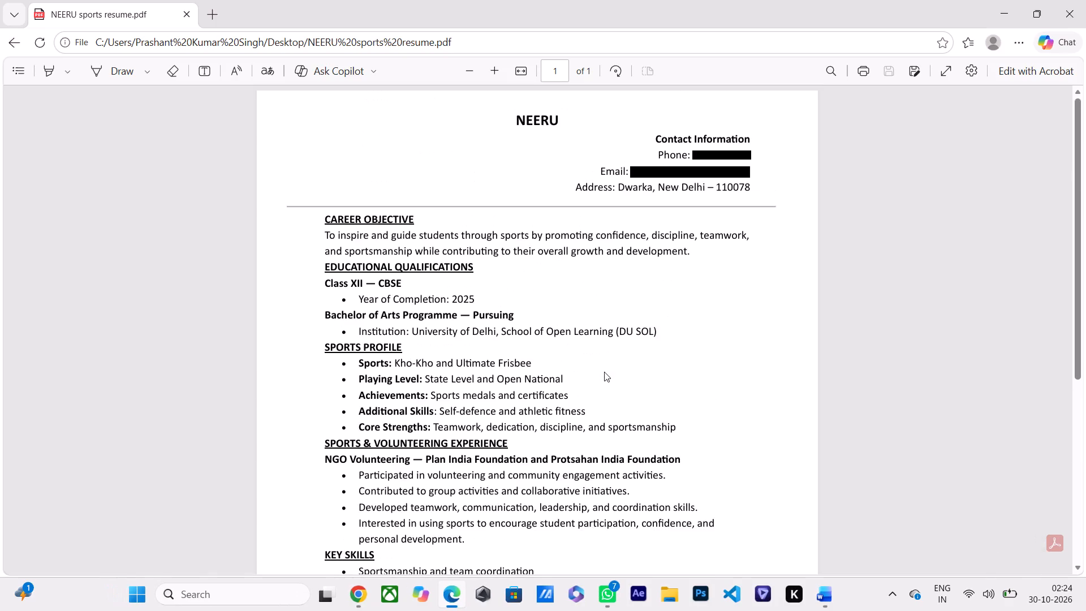
pyautogui.scroll(3, 604, 372)
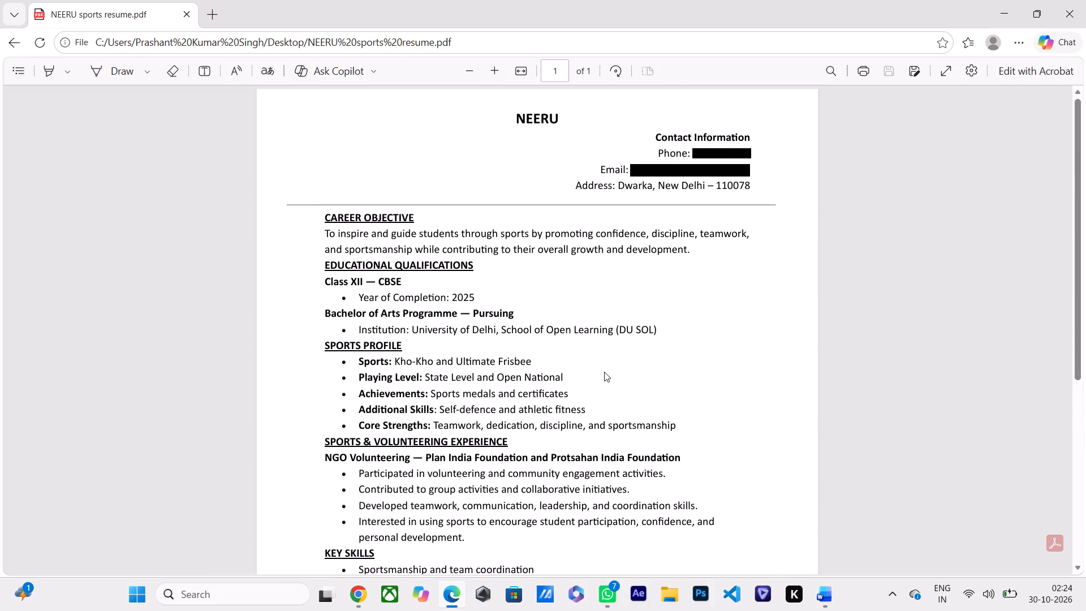
pyautogui.scroll(1, 604, 372)
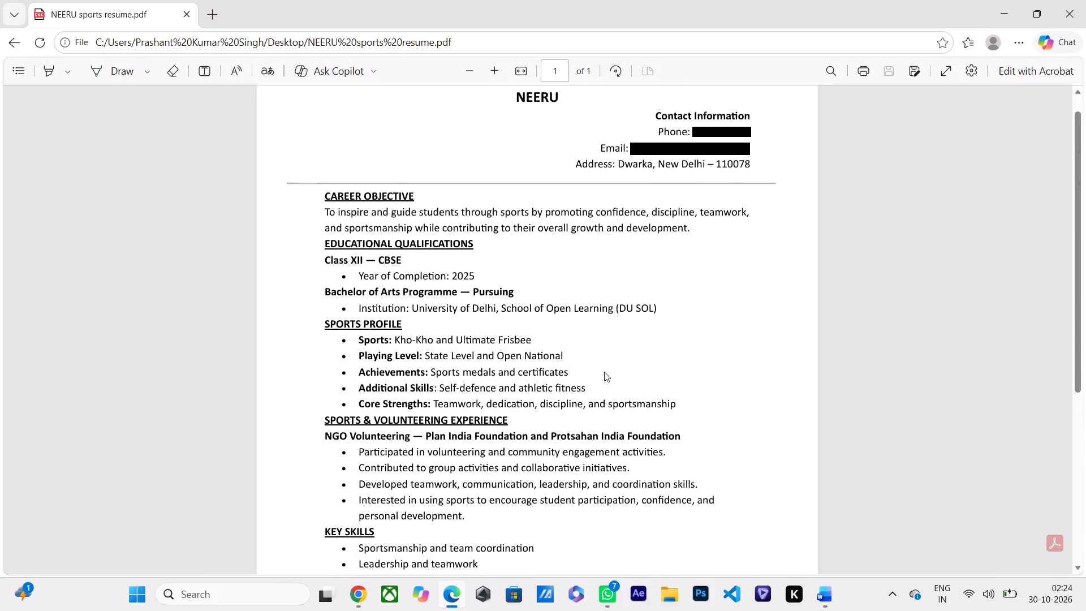
pyautogui.scroll(1, 604, 372)
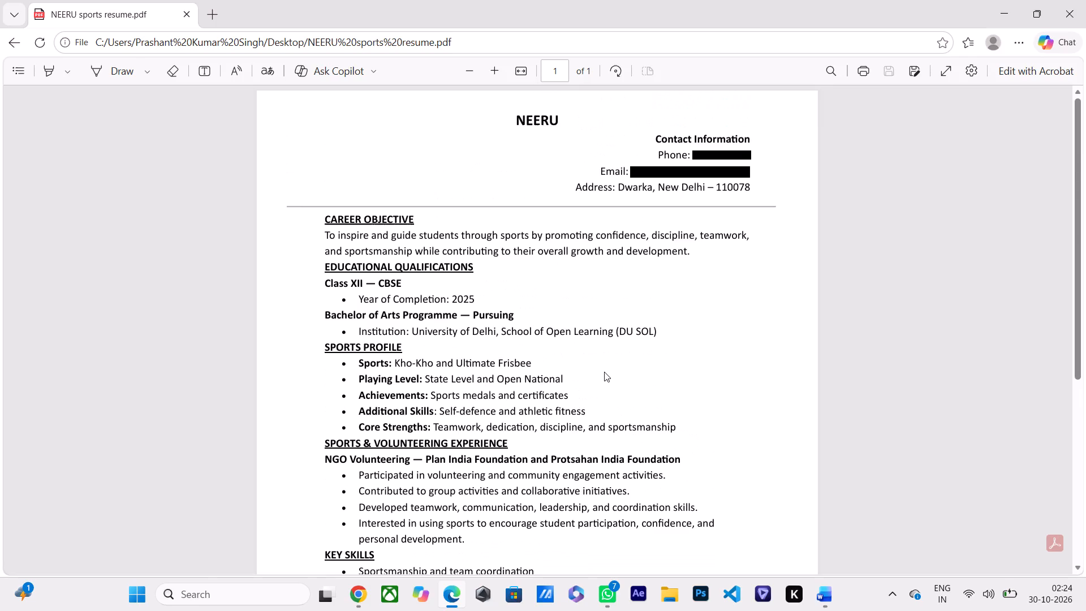
# Check the rest of the exported resume PDF, from the volunteering experience and key skills to the declaration and signature.
pyautogui.scroll(-8, 604, 372)
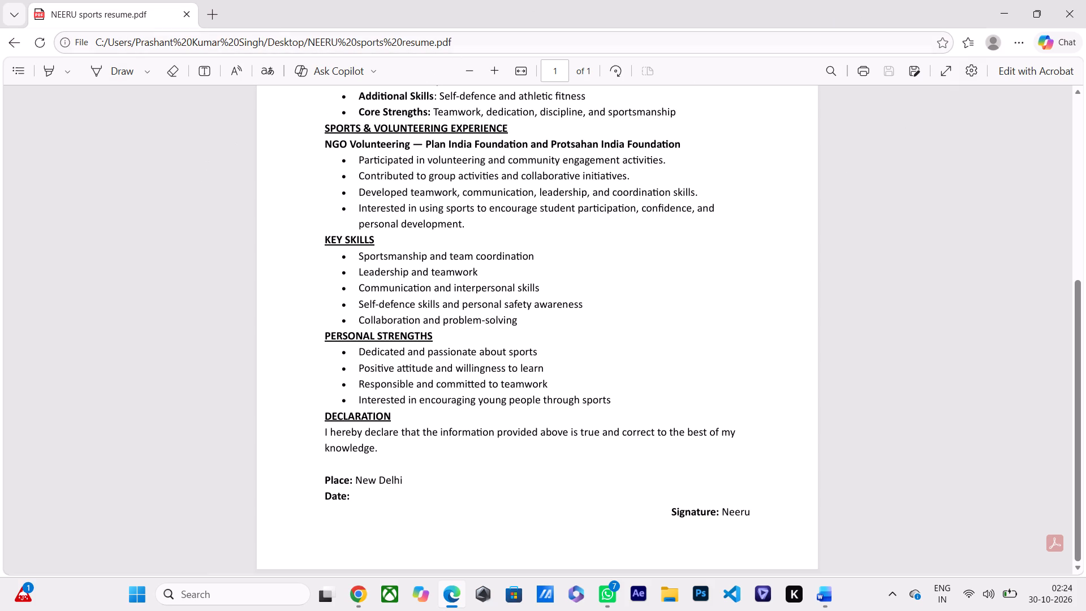
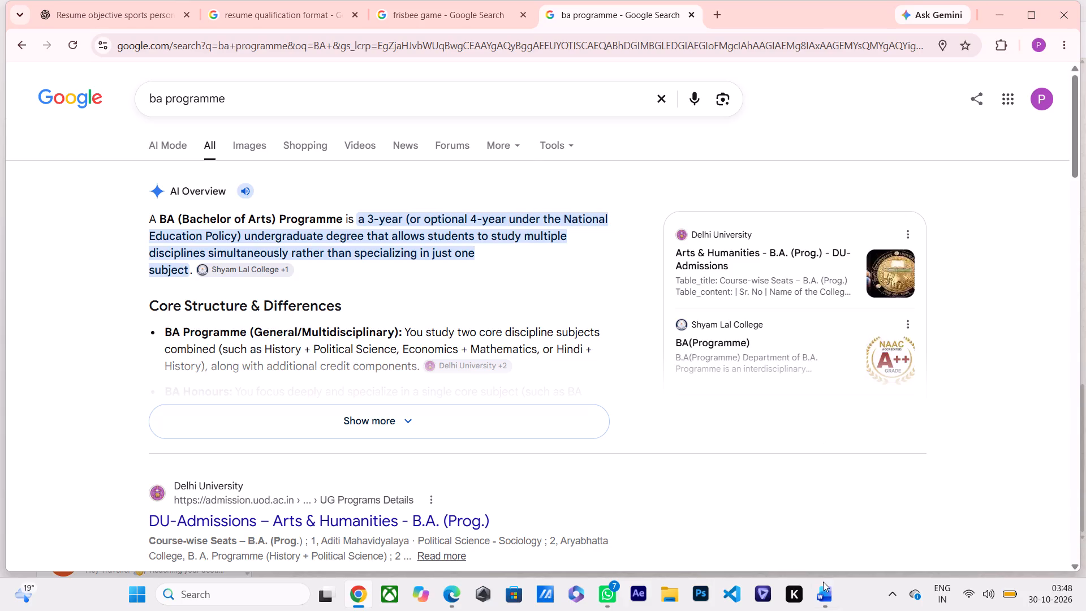
# Switch to the resume in Word and examine its header, contact information, career objective and educational qualifications up close.
pyautogui.doubleClick(818, 603)
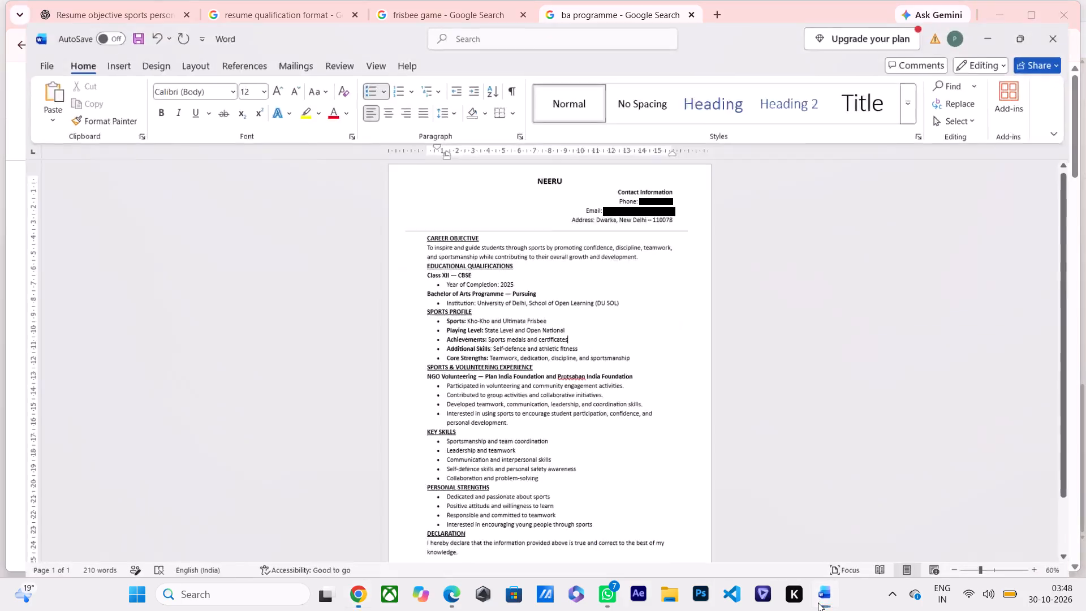
pyautogui.click(818, 603)
pyautogui.click(810, 601)
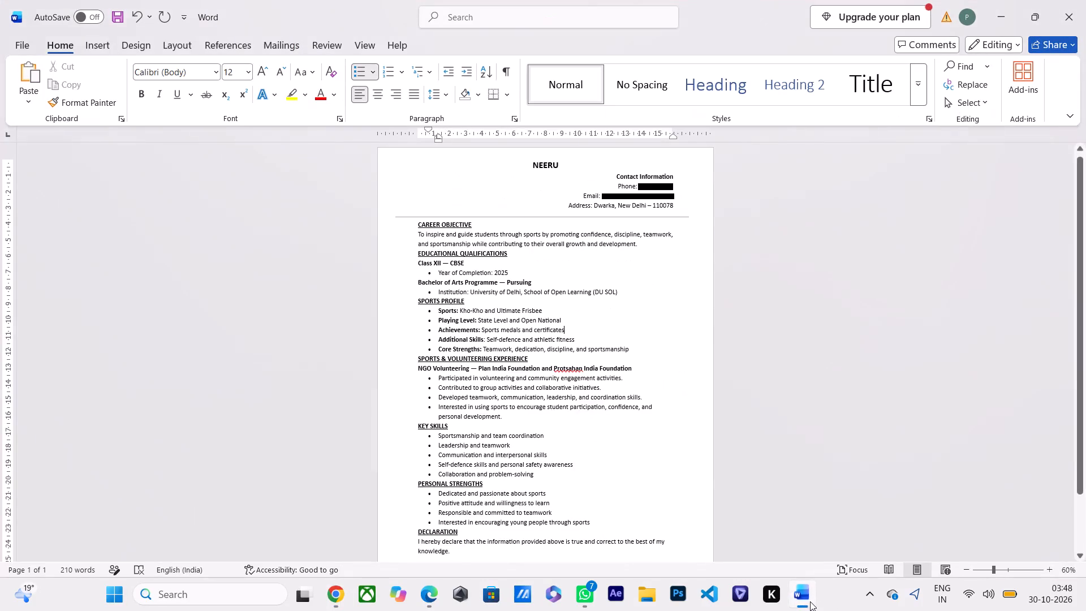
pyautogui.keyDown('ctrl'); pyautogui.scroll(5, 657, 225); pyautogui.keyUp('ctrl')
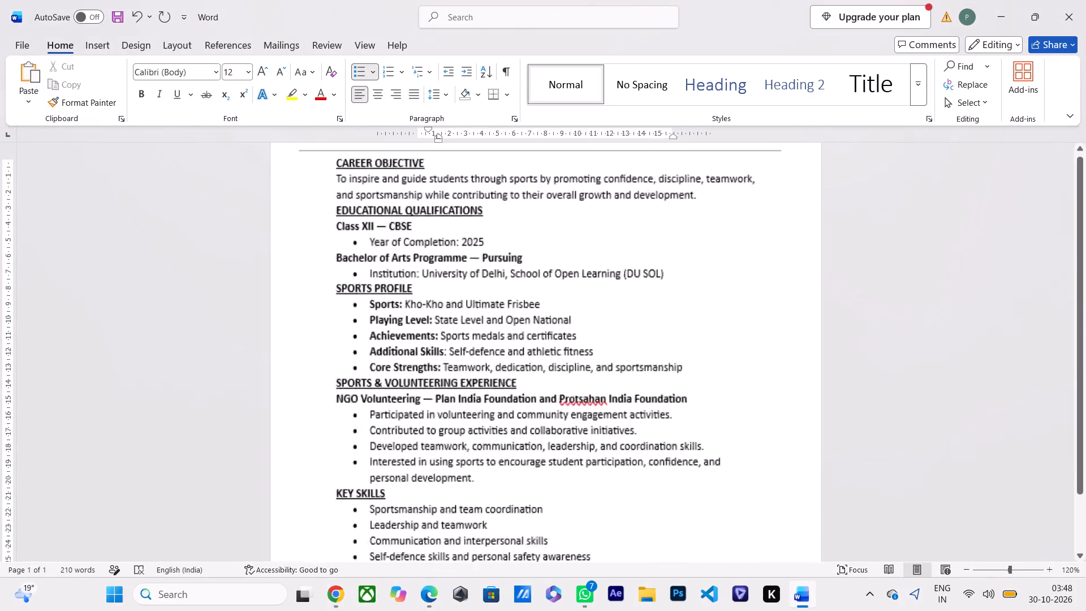
pyautogui.keyDown('ctrl'); pyautogui.scroll(4, 657, 225); pyautogui.keyUp('ctrl')
pyautogui.scroll(4, 657, 225)
pyautogui.hscroll(-1, 657, 225)
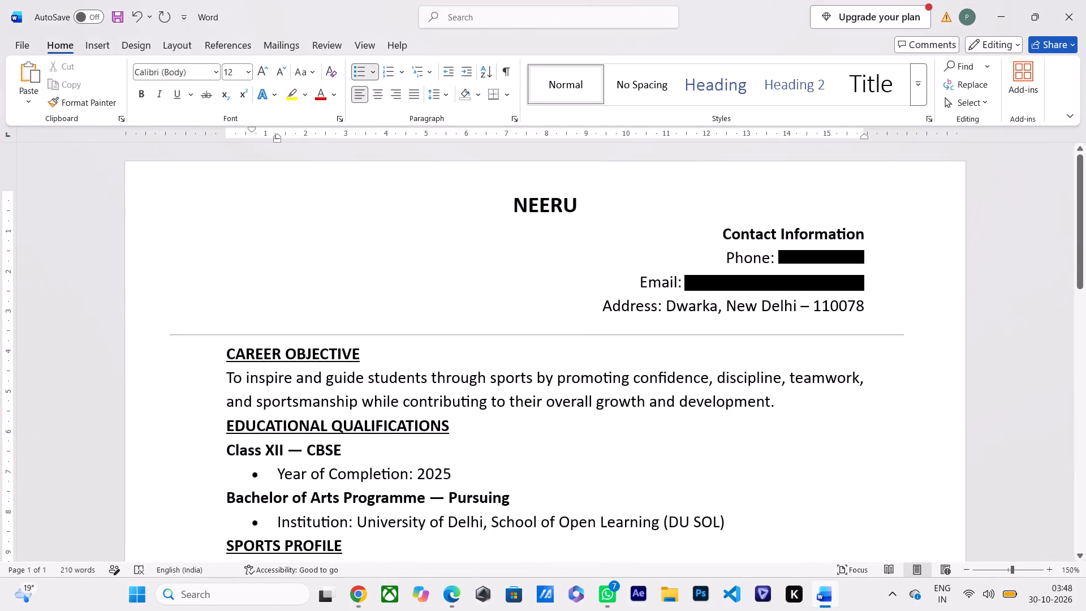
pyautogui.hscroll(-1, 657, 225)
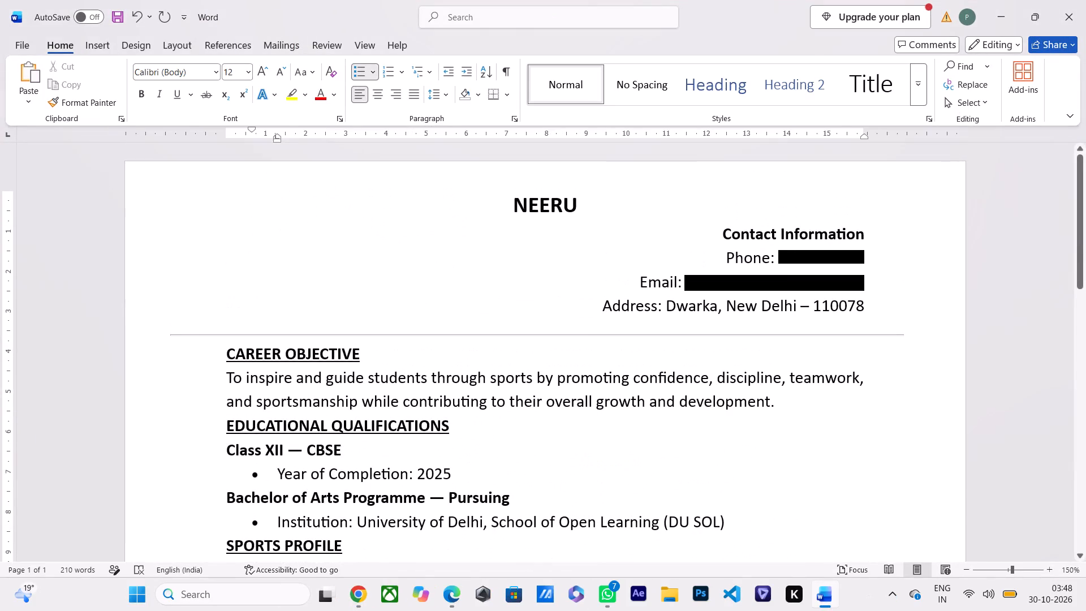
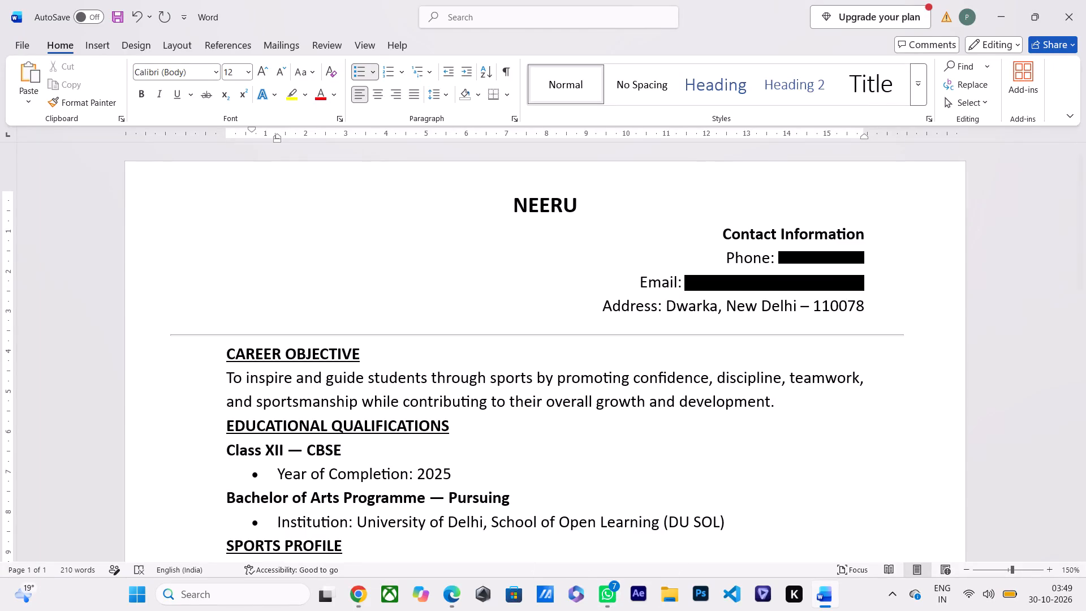
# Switch to Chrome, search for "age calculator" in a new tab, and open the Calculator.net Age Calculator.
pyautogui.click(348, 603)
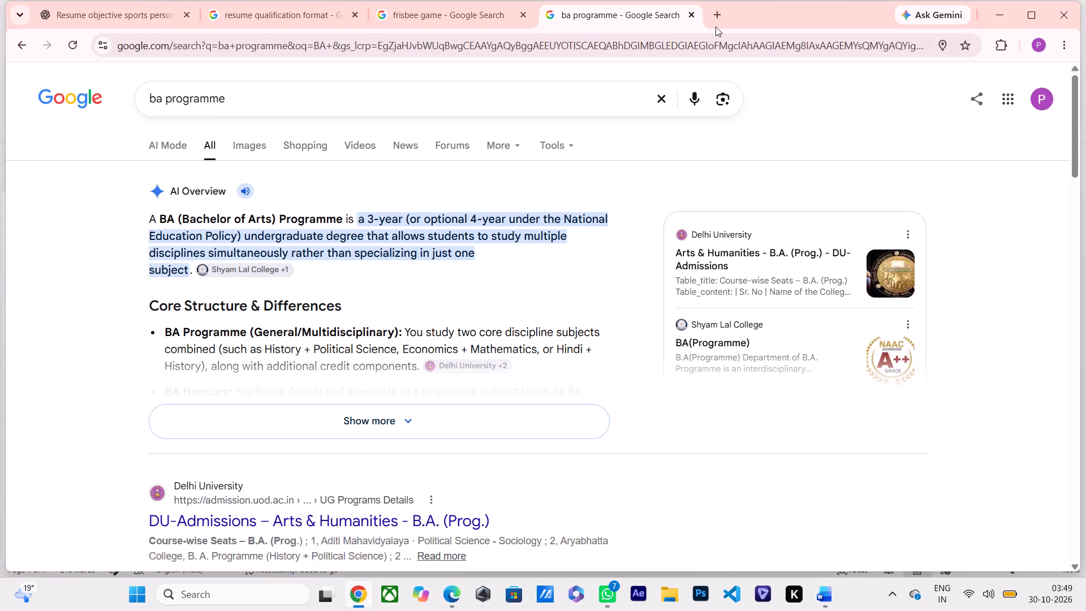
pyautogui.click(711, 14)
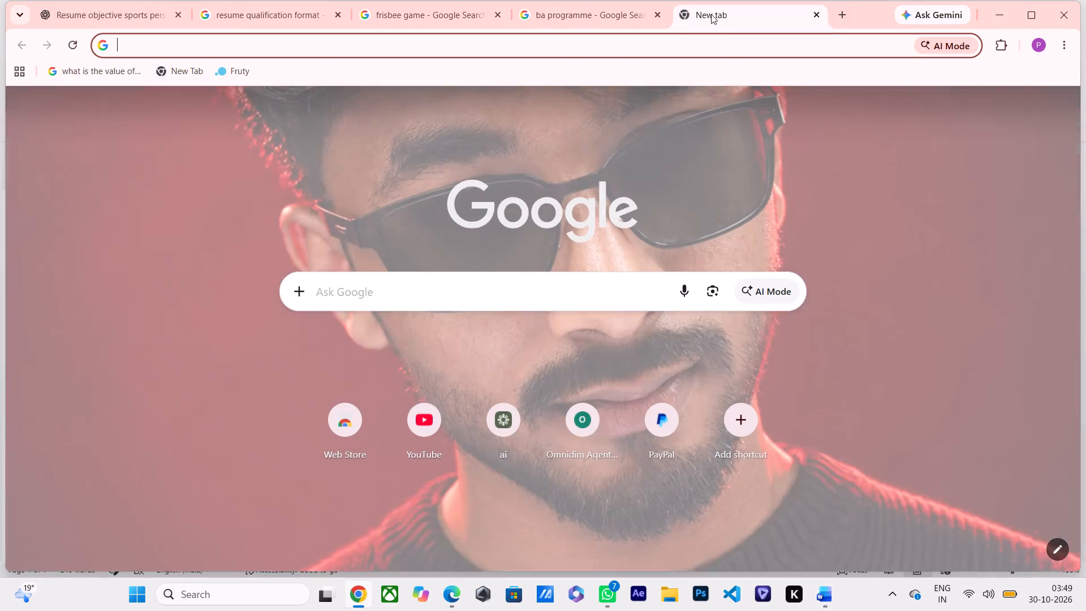
pyautogui.write('af')
pyautogui.press('BackSpace')
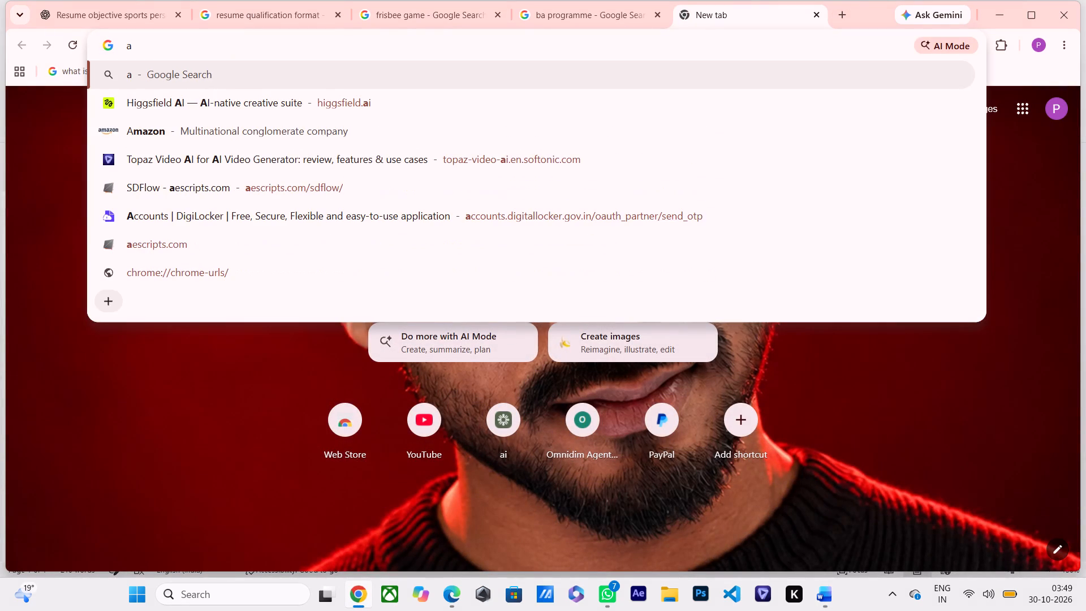
pyautogui.write('ge cal')
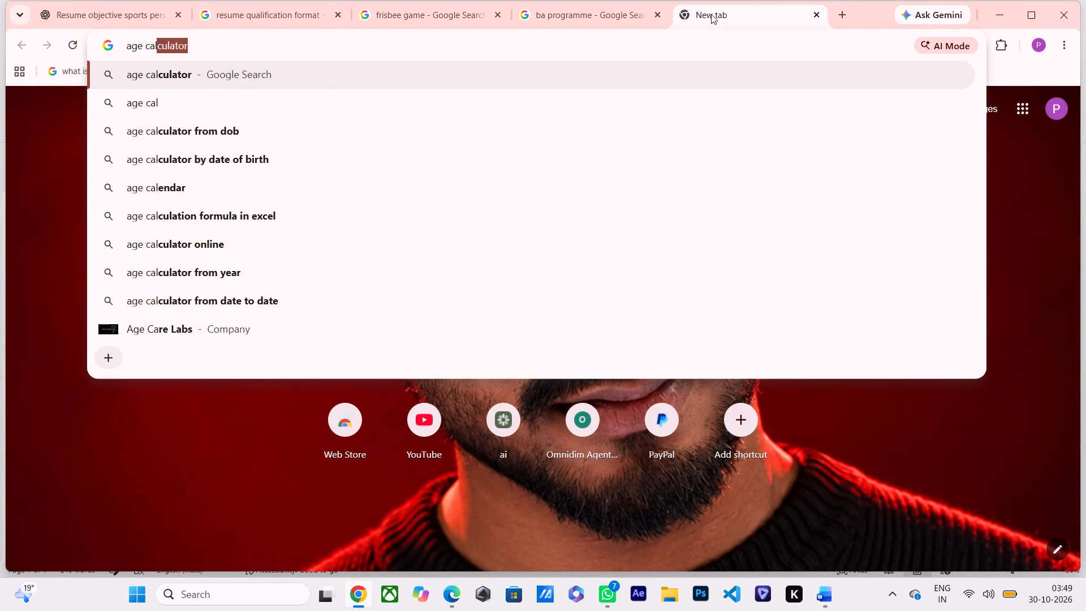
pyautogui.press('Return')
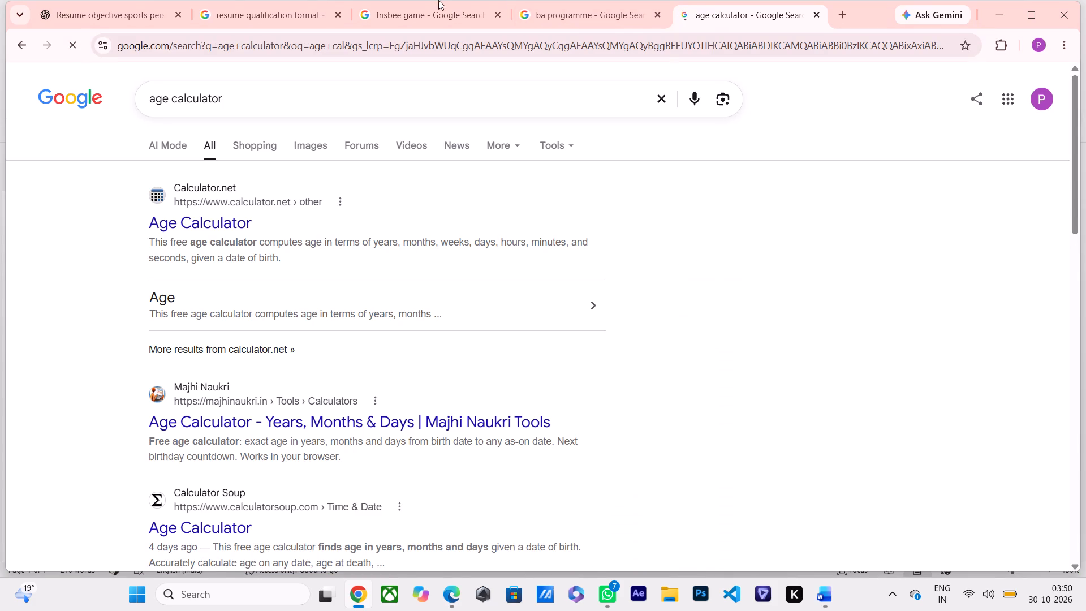
pyautogui.click(238, 229)
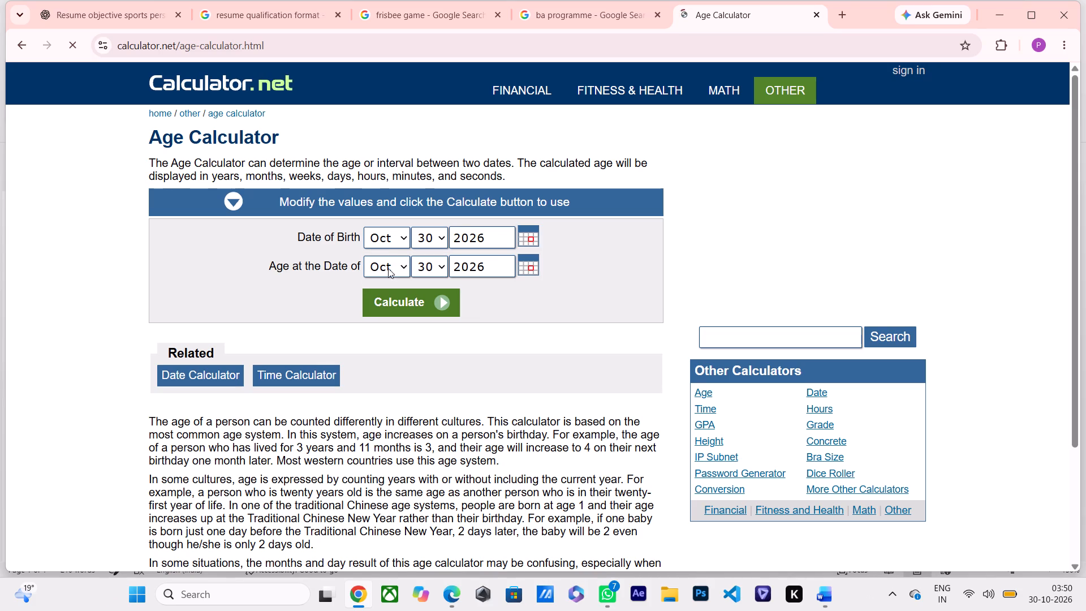
# Enter the applicant's date of birth in the Age Calculator and calculate the age at the preset current date.
pyautogui.click(399, 237)
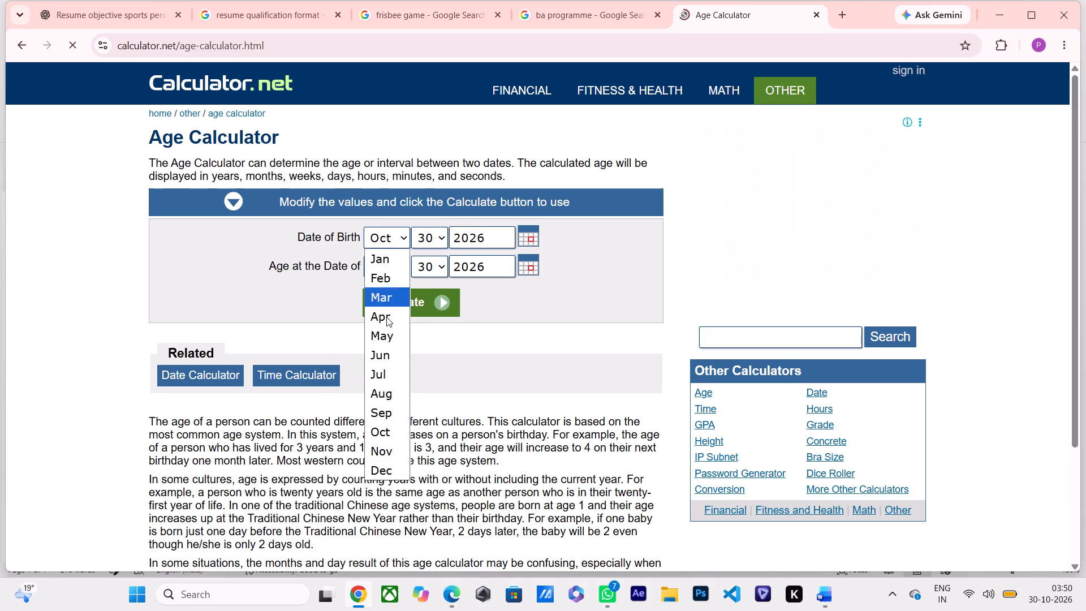
pyautogui.click(384, 315)
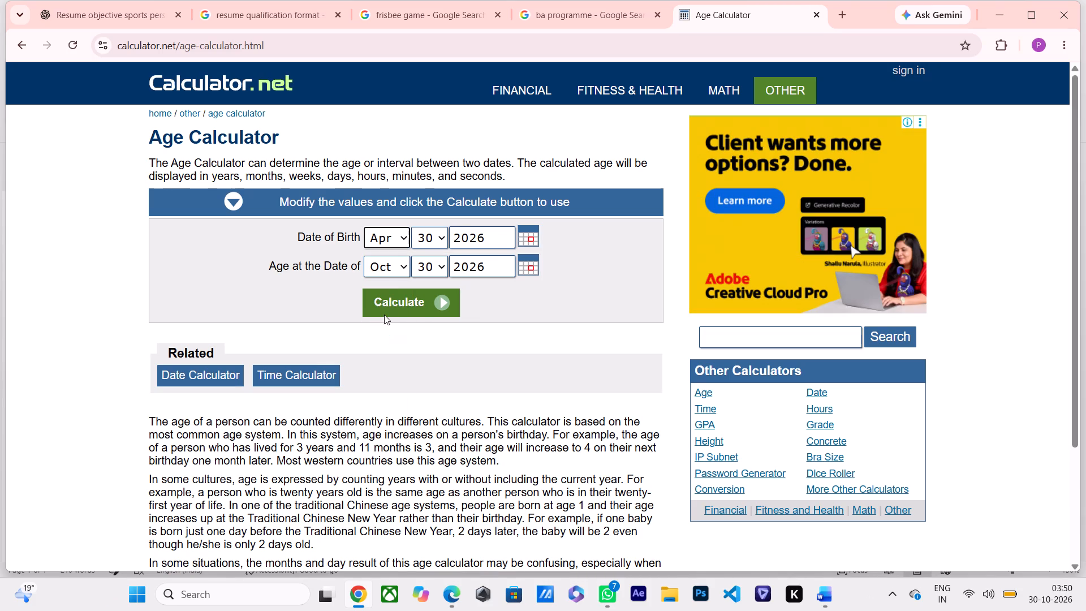
pyautogui.click(436, 241)
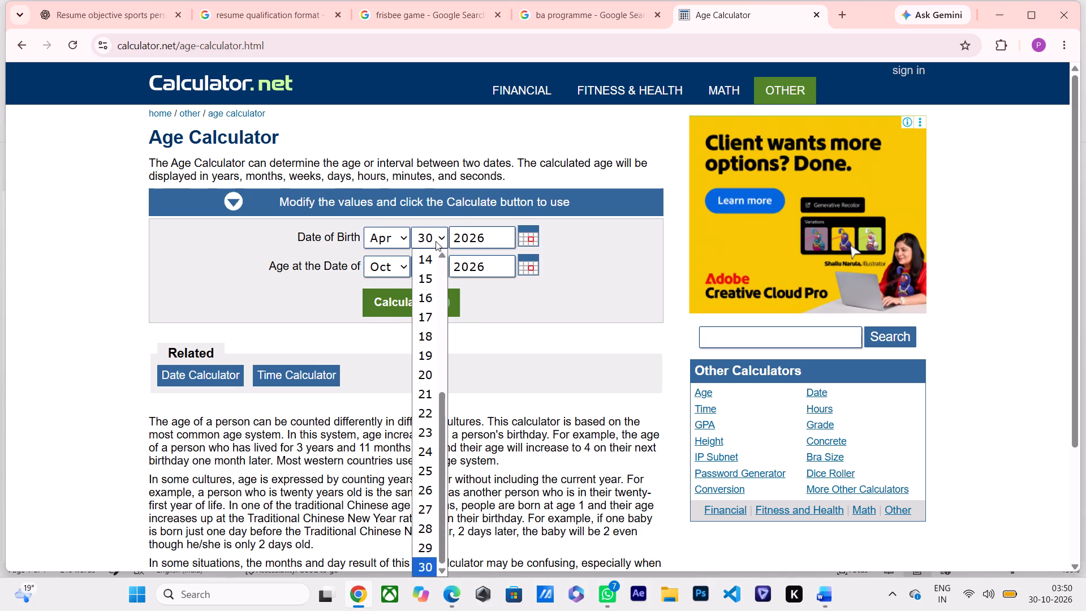
pyautogui.click(430, 340)
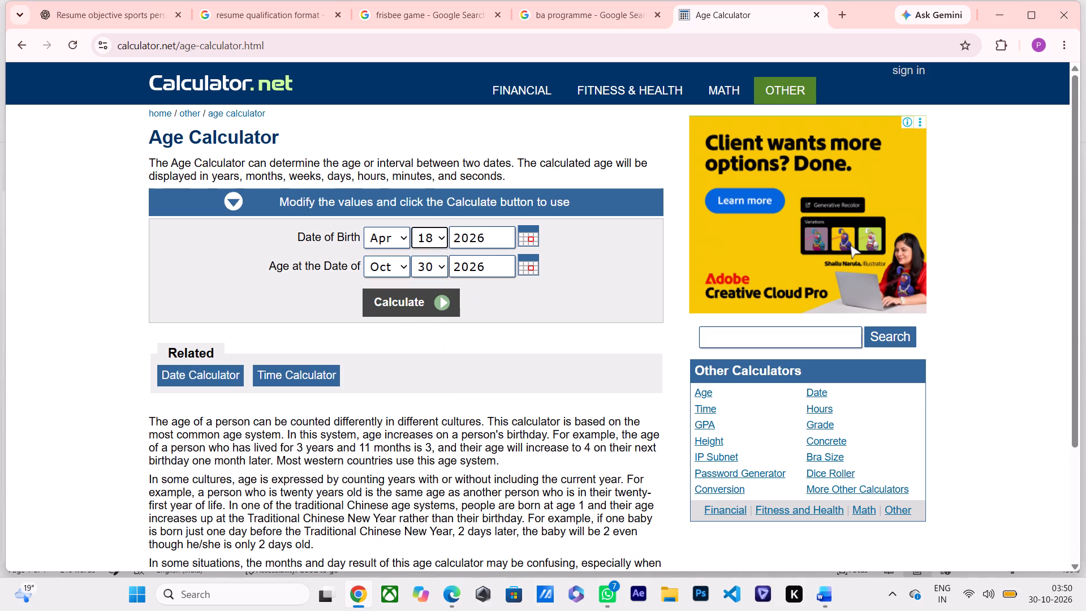
pyautogui.click(489, 240)
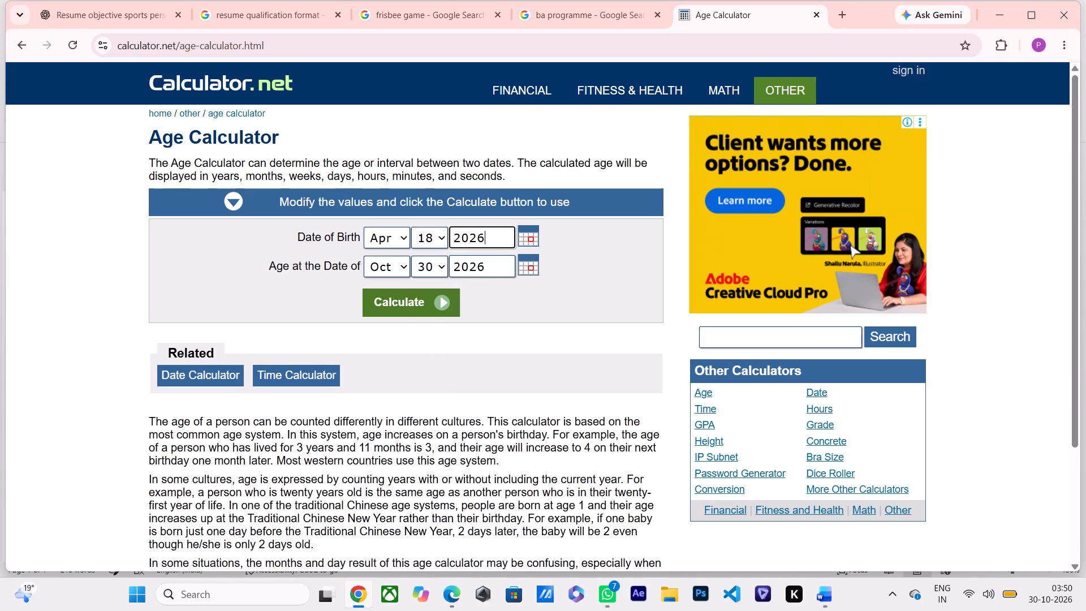
pyautogui.press('BackSpace')
pyautogui.press('BackSpace')
pyautogui.write('07')
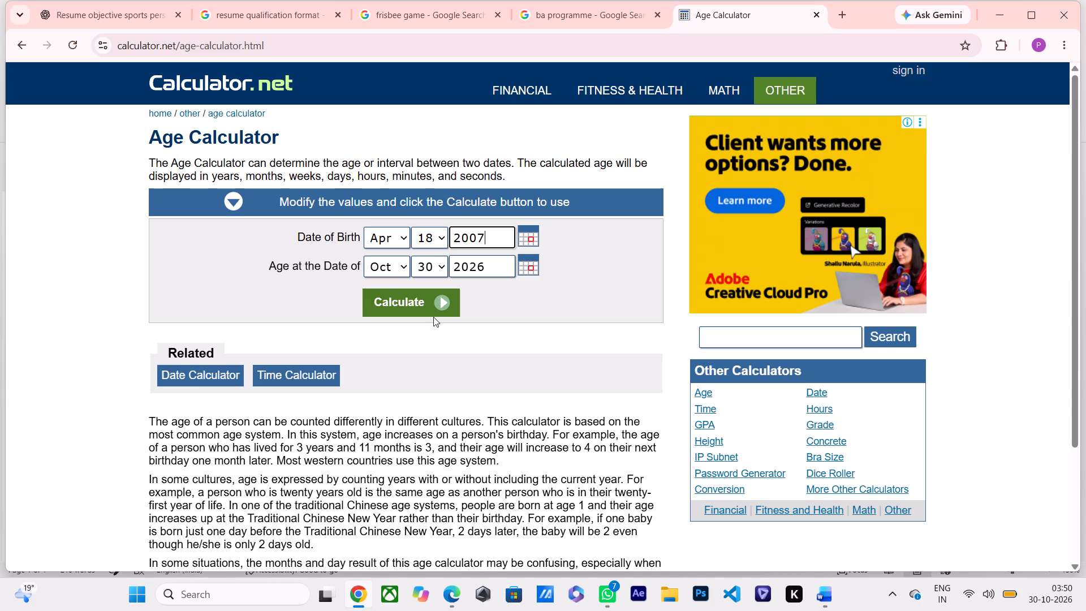
pyautogui.click(420, 304)
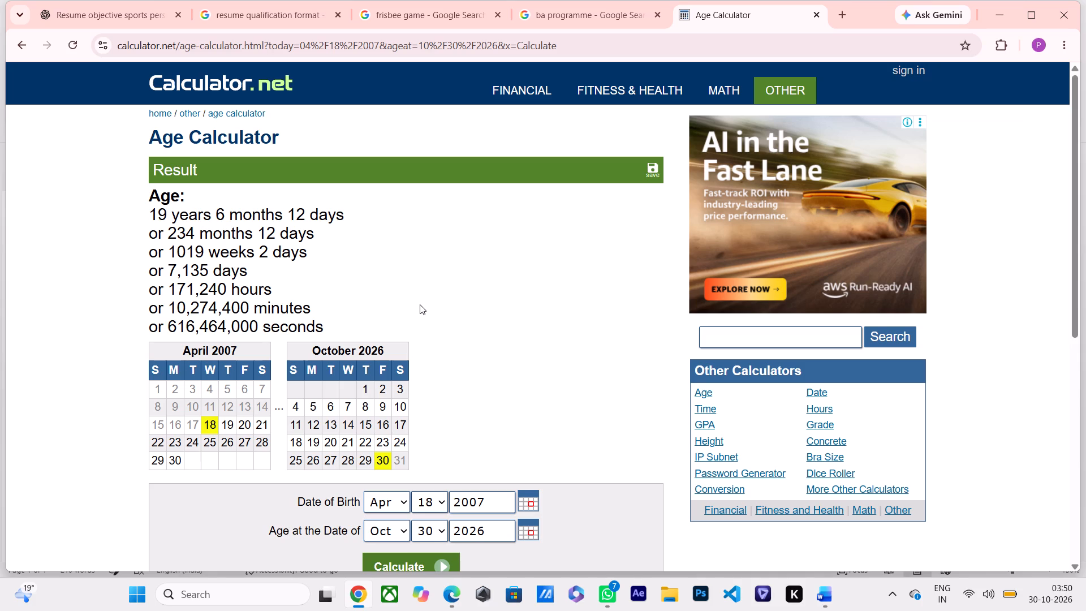
# Switch to the exported sports resume PDF in Edge and review it from the top of the page.
pyautogui.hotkey('alt', 'Tab')
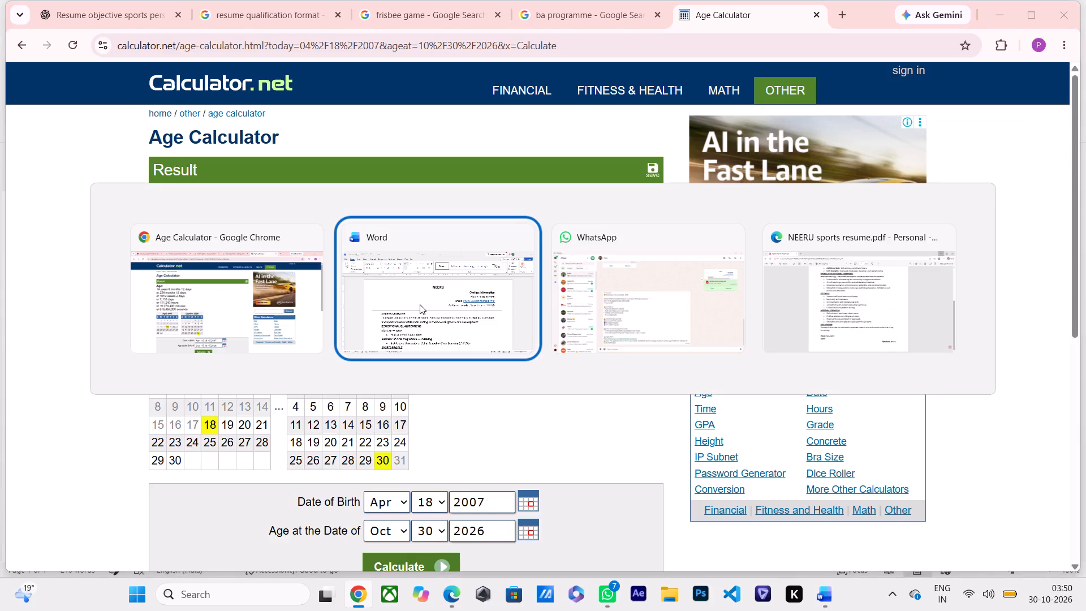
pyautogui.hotkey('alt', 'Tab')
pyautogui.hotkey('alt', 'Tab')
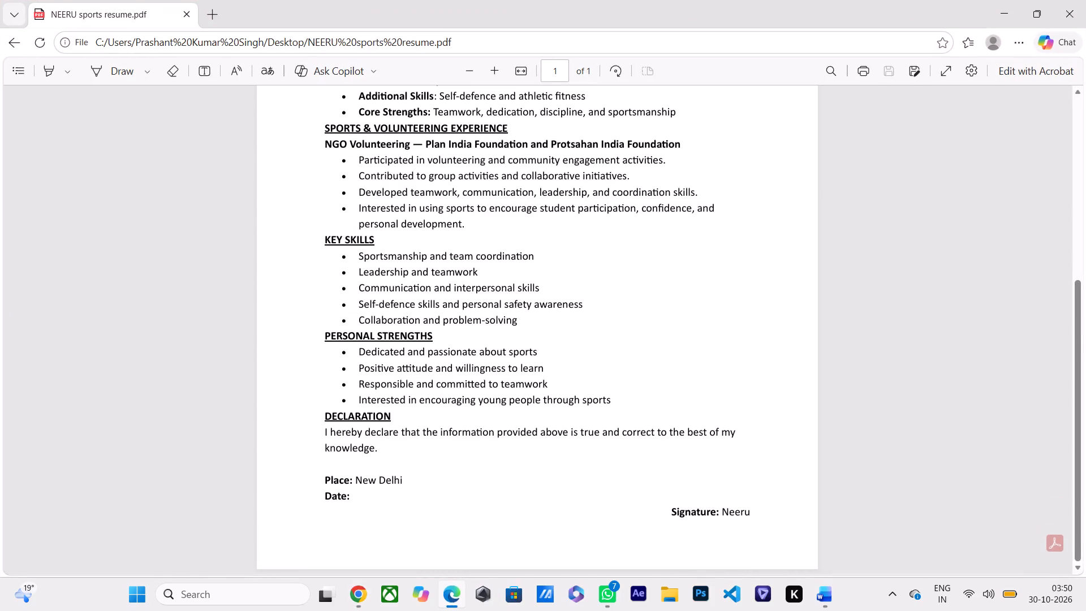
pyautogui.scroll(2, 381, 527)
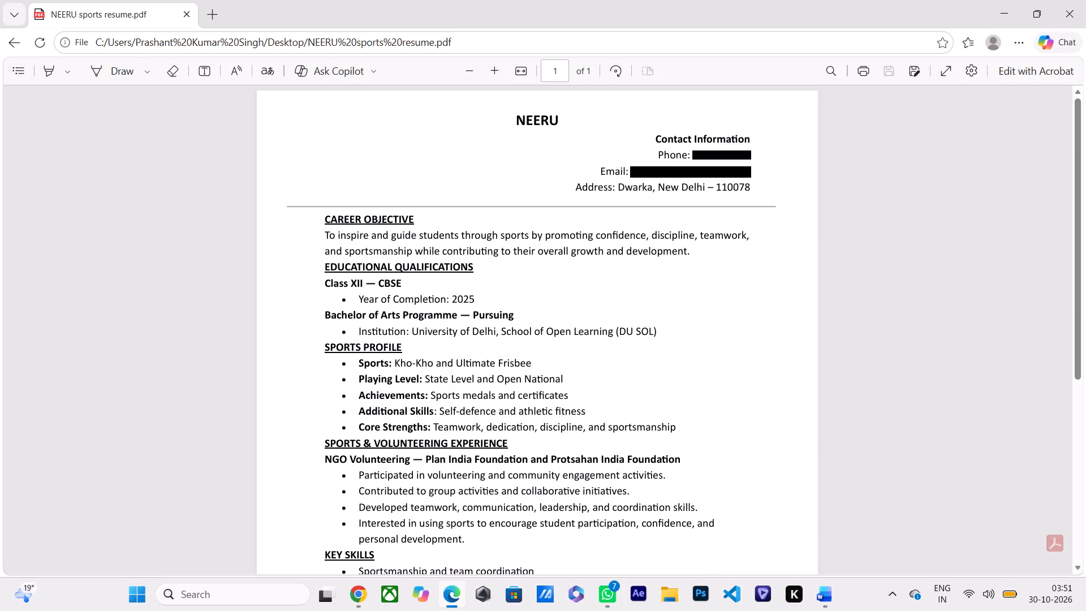
pyautogui.click(385, 567)
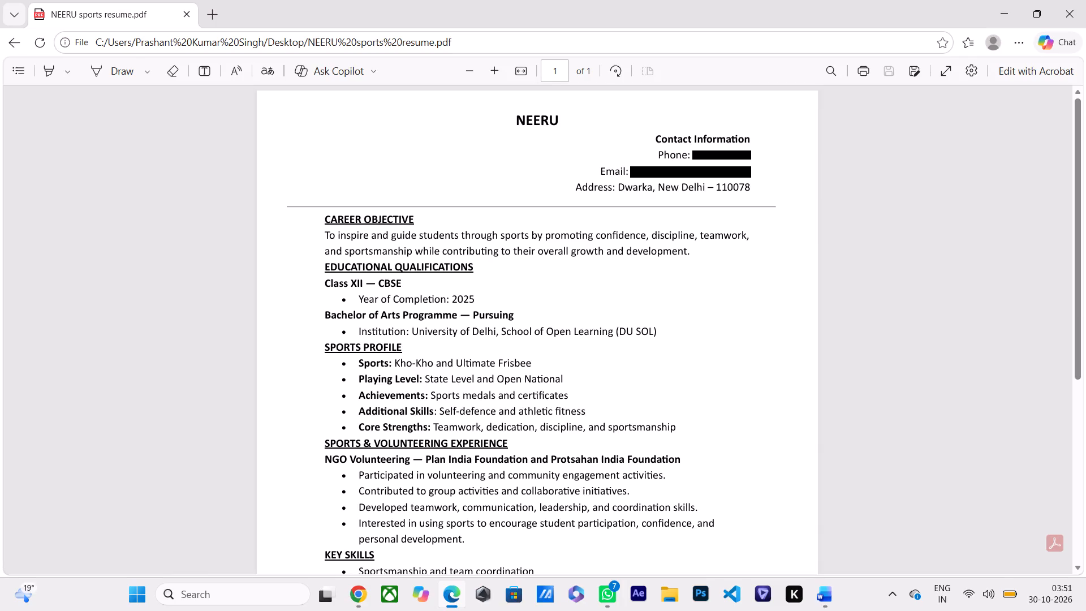